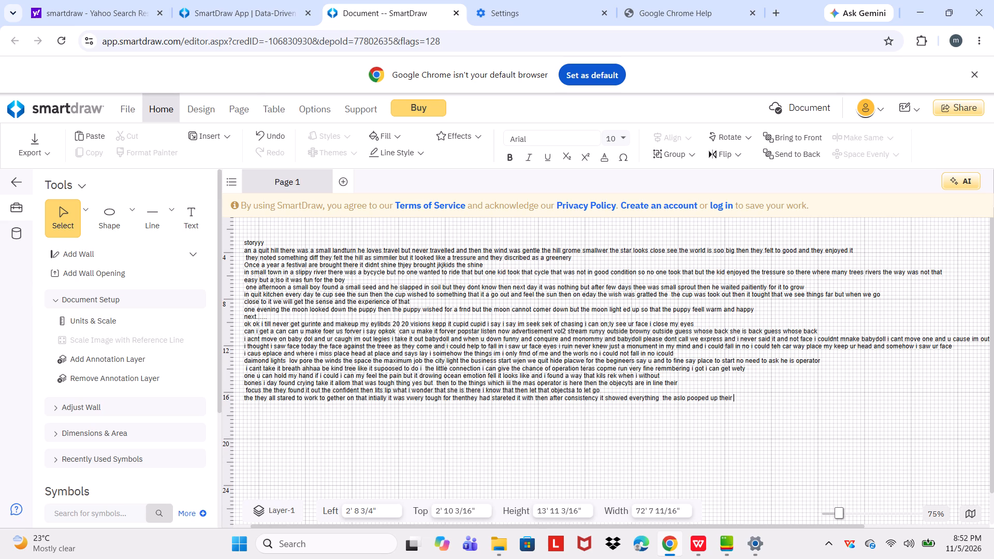
Add "parwar digaraa" to the end of the story's last line and start a new line.
type("parwar digaraa")
key("Return")
Close the Settings and Google Chrome Help pages and open a blank new browser tab.
left_click(272, 4)
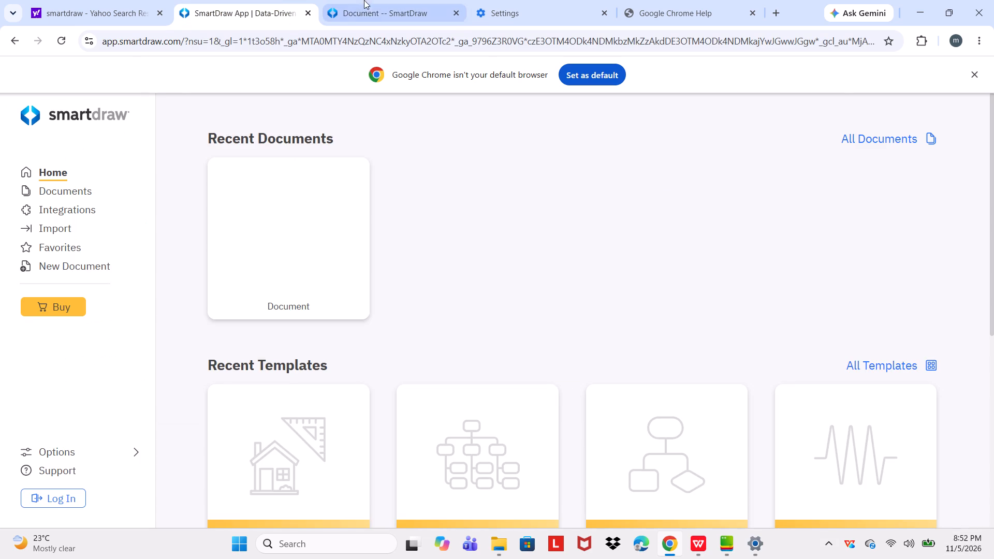
left_click(370, 7)
left_click(515, 23)
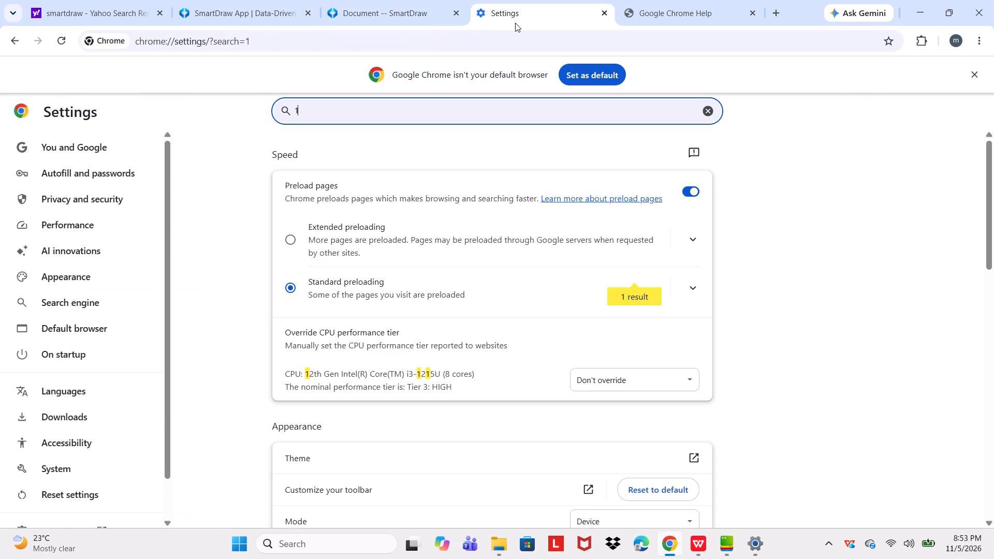
left_click(602, 12)
left_click(605, 14)
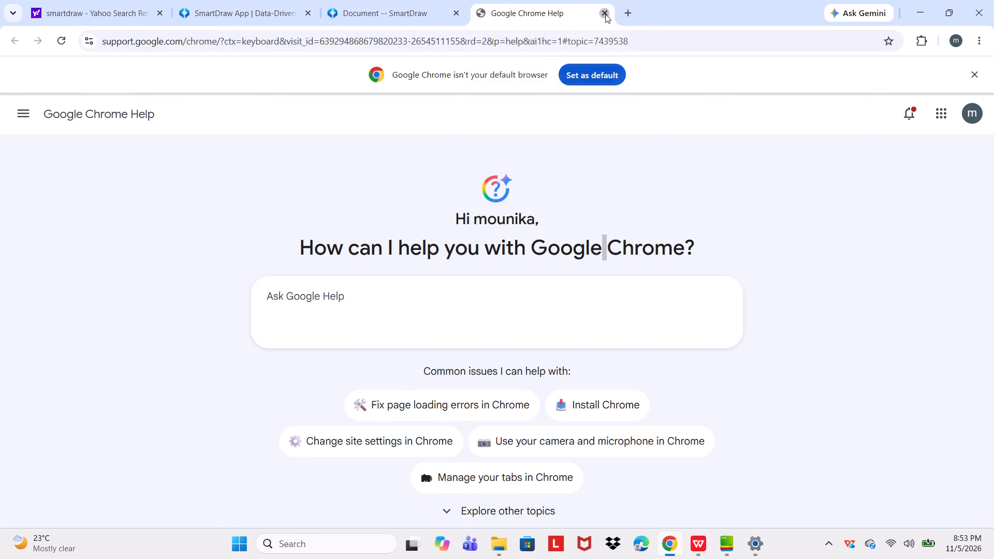
left_click(493, 9)
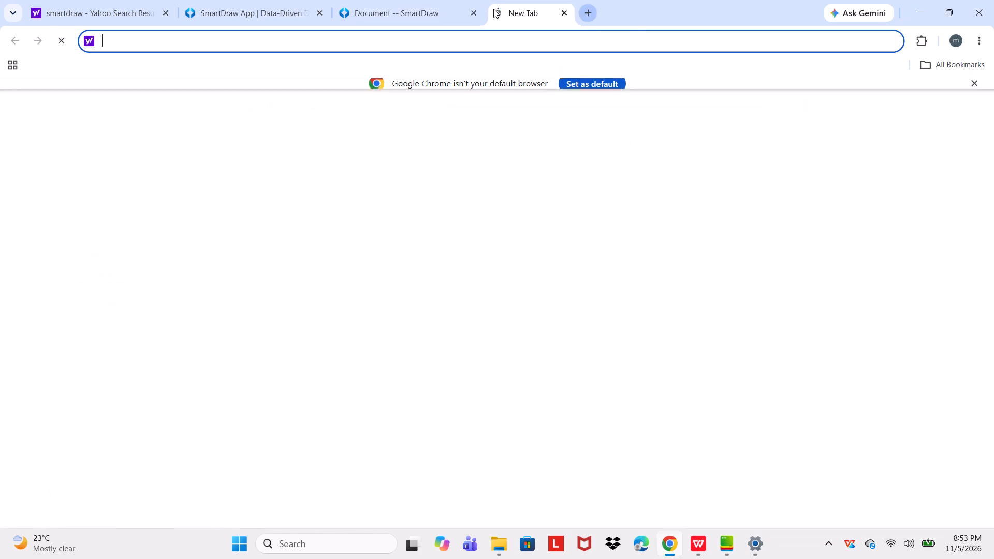
Return to the SmartDraw home page with the recent documents and templates.
left_click(254, 5)
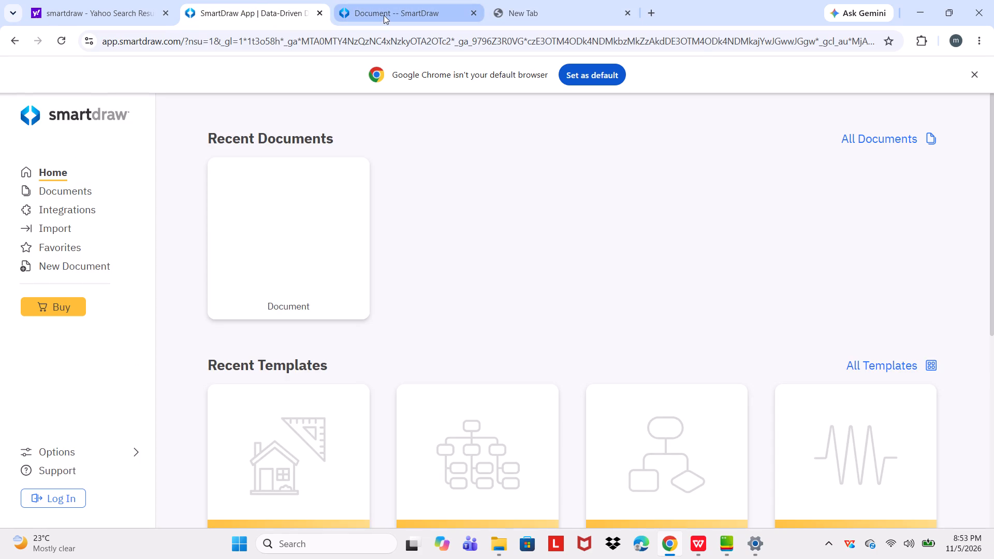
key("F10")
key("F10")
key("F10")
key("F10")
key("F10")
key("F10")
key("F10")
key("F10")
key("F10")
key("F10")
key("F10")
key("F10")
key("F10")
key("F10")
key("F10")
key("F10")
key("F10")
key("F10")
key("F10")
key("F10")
Create a new document from the Residential Floor Plan template and dismiss the screen-capture overlay.
scroll(493, 187, "down", 3)
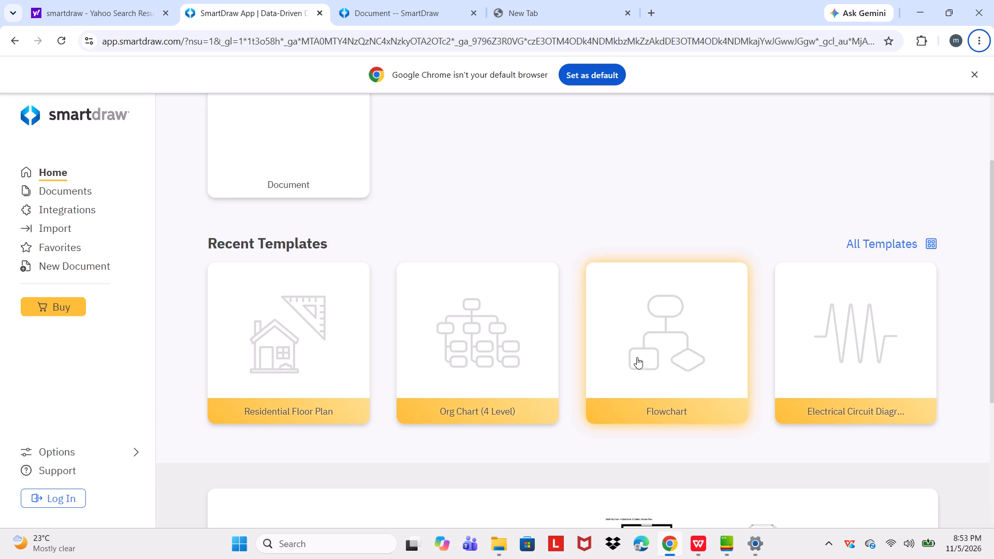
left_click(296, 363)
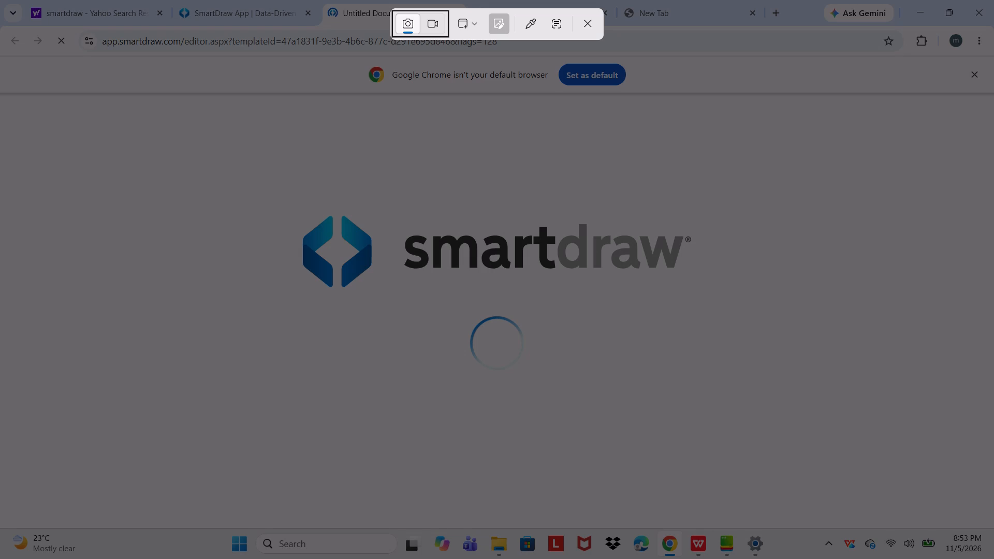
left_click(592, 28)
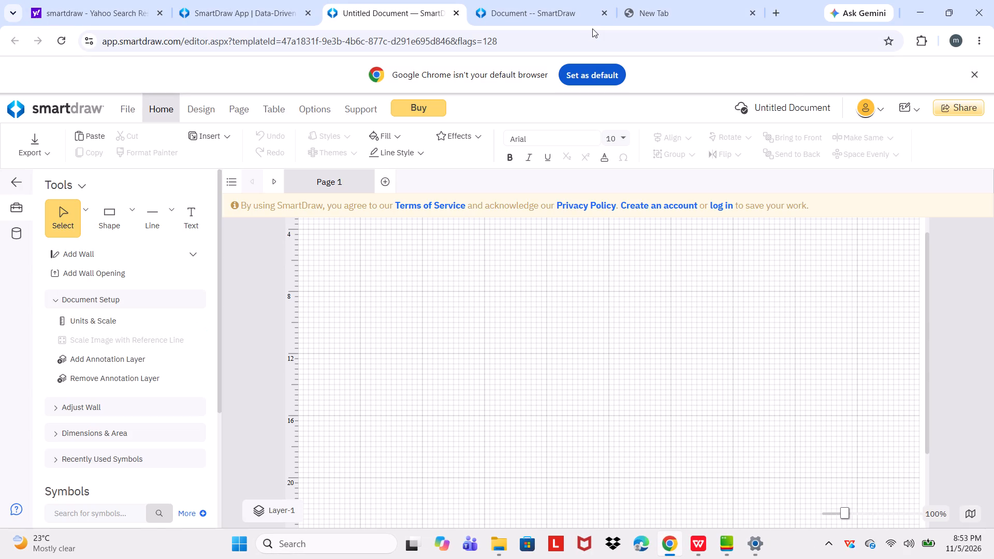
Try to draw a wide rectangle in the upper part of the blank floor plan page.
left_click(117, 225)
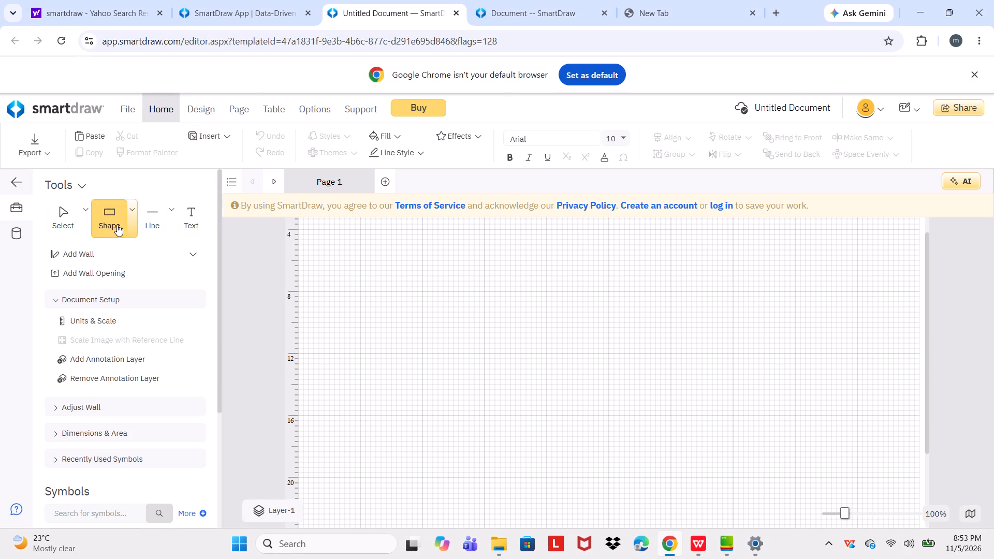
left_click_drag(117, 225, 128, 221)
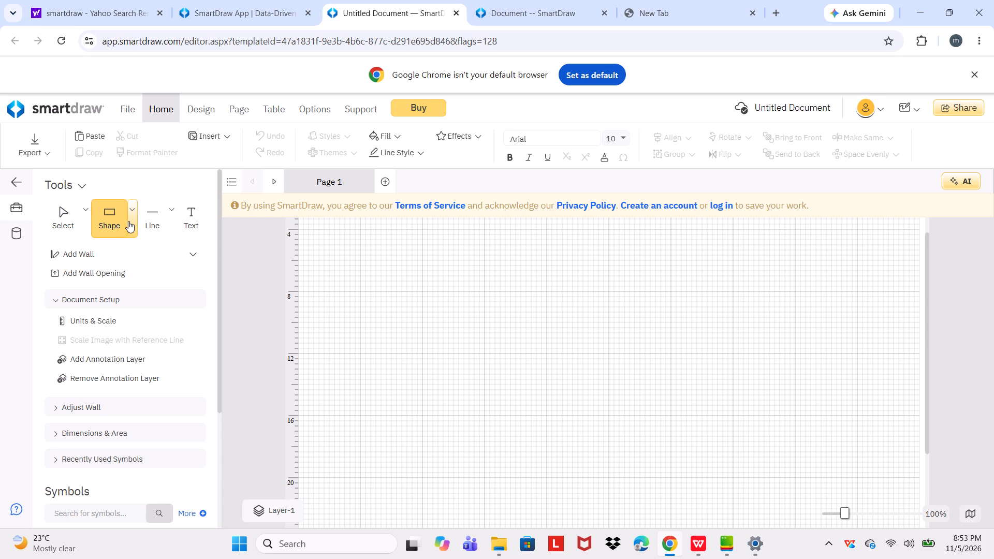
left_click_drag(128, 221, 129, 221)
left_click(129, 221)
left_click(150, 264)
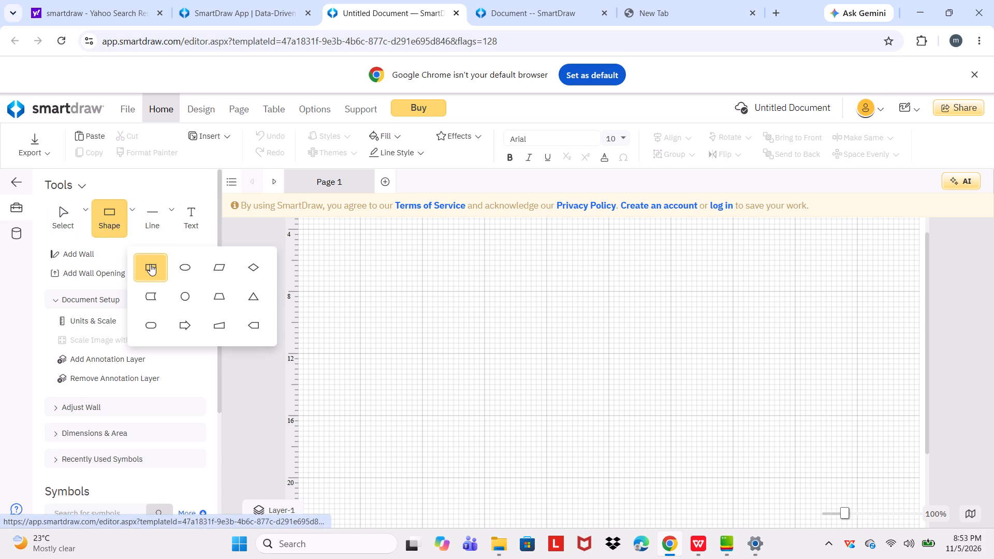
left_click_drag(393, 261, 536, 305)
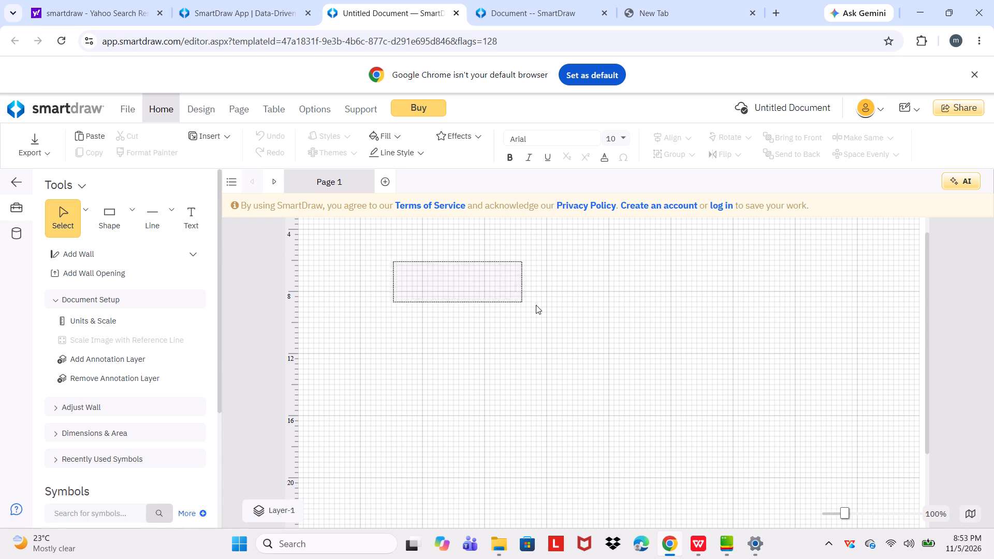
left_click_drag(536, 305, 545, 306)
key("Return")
Set the line colour to black from the primary colours.
left_click(397, 148)
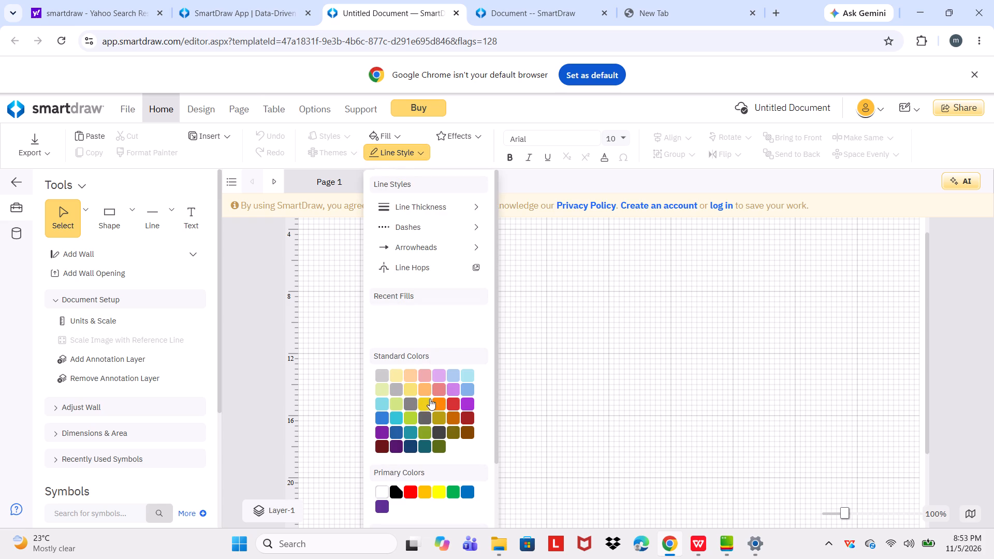
left_click(398, 490)
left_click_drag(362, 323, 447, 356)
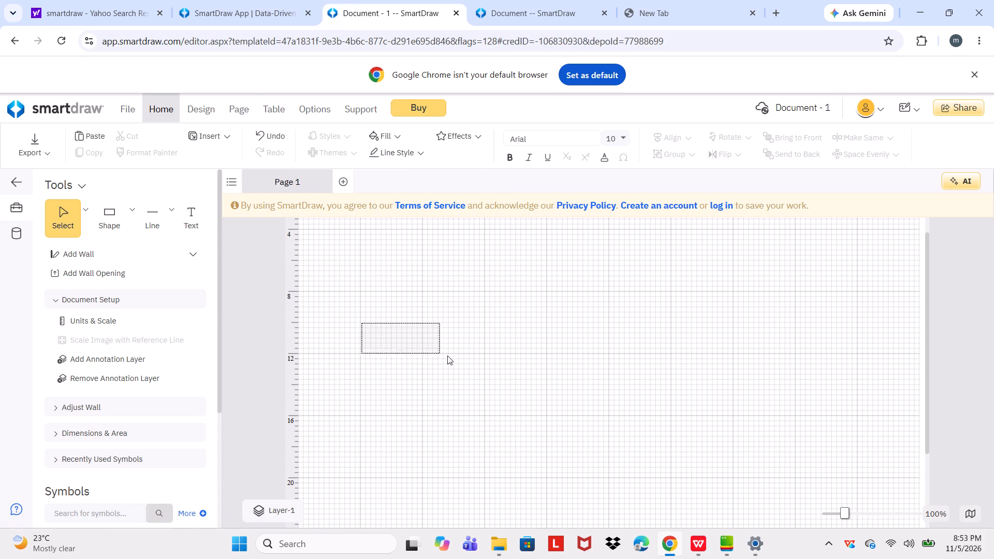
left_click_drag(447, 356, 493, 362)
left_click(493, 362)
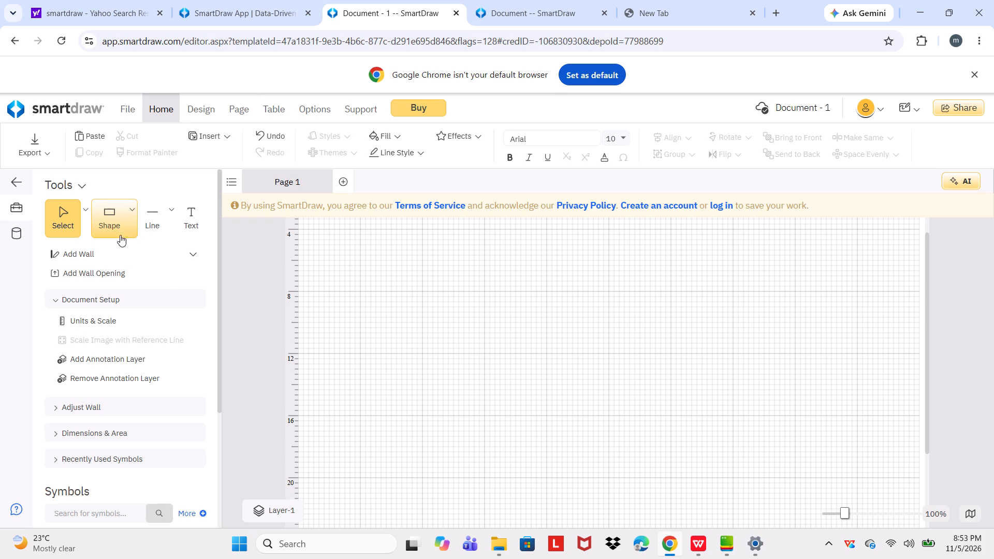
Draw a straight horizontal line about 25' 4" long, starting about 6' from the page's left and 9' 4" from its top.
left_click(148, 225)
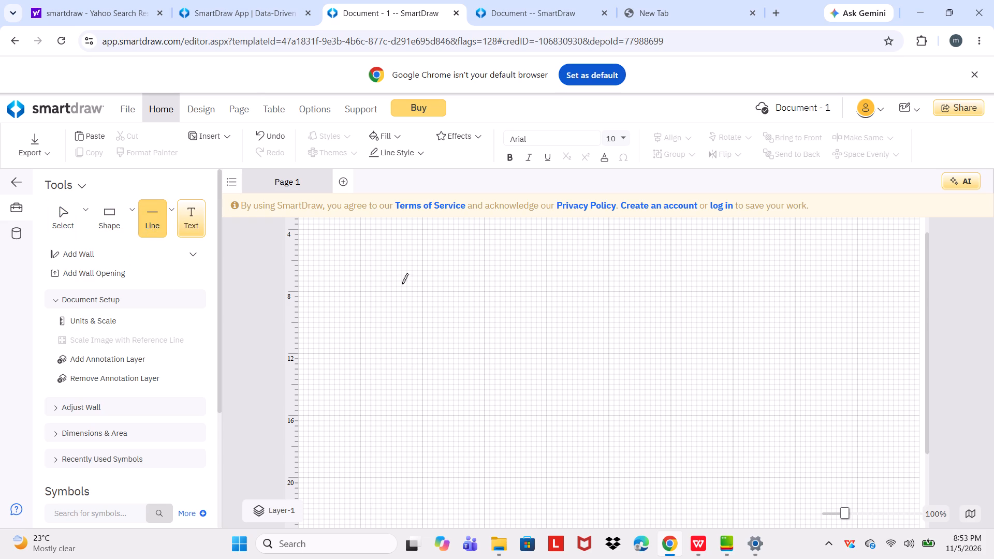
left_click_drag(391, 310, 575, 312)
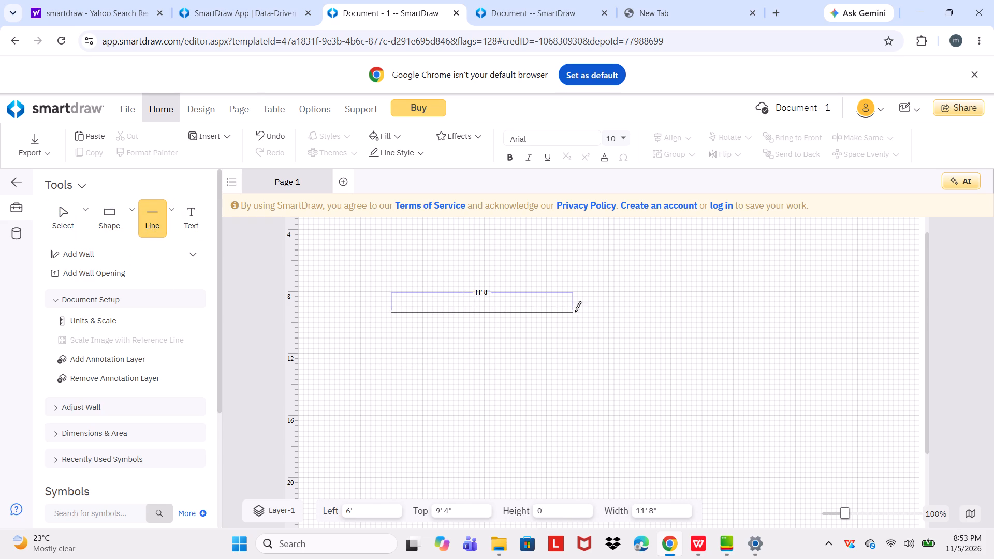
left_click_drag(575, 312, 781, 314)
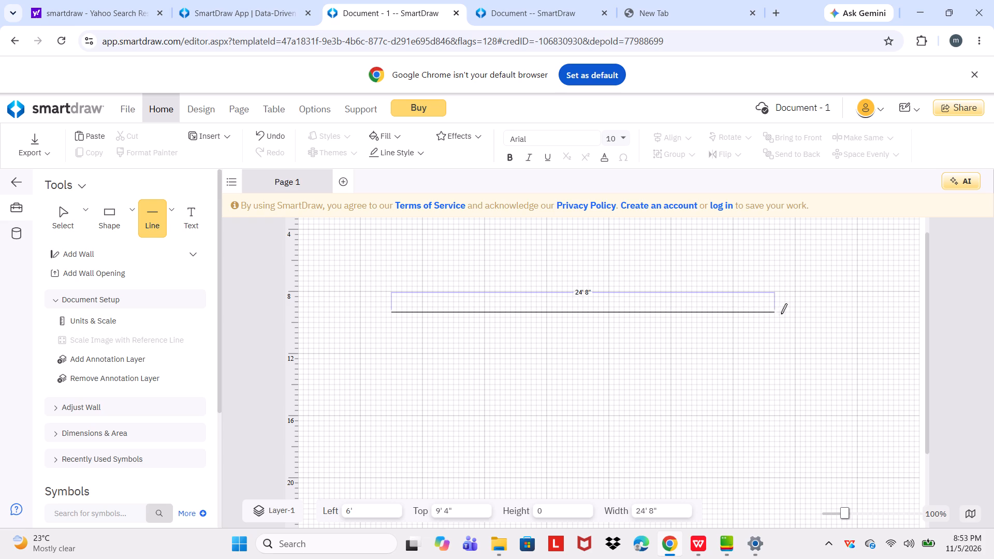
left_click_drag(781, 314, 784, 314)
left_click(816, 322)
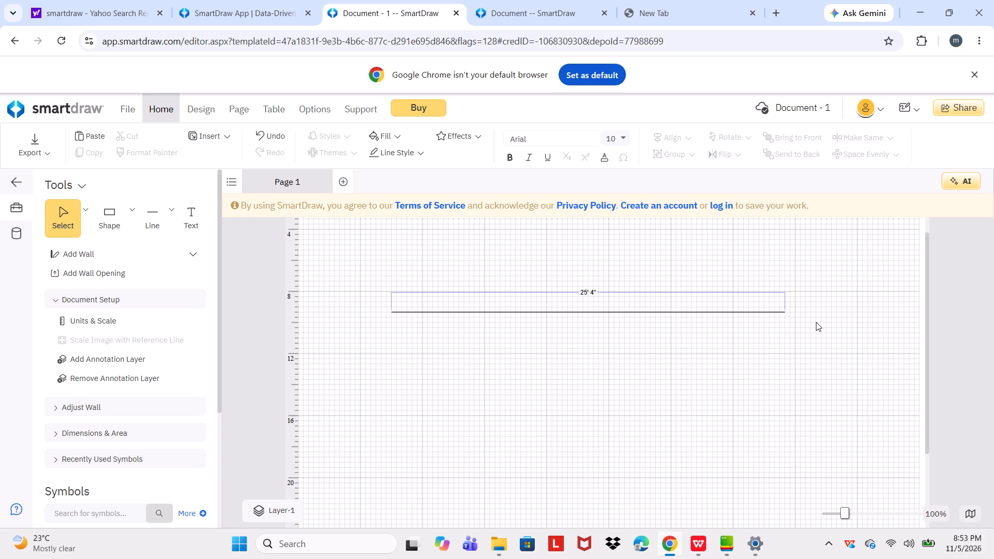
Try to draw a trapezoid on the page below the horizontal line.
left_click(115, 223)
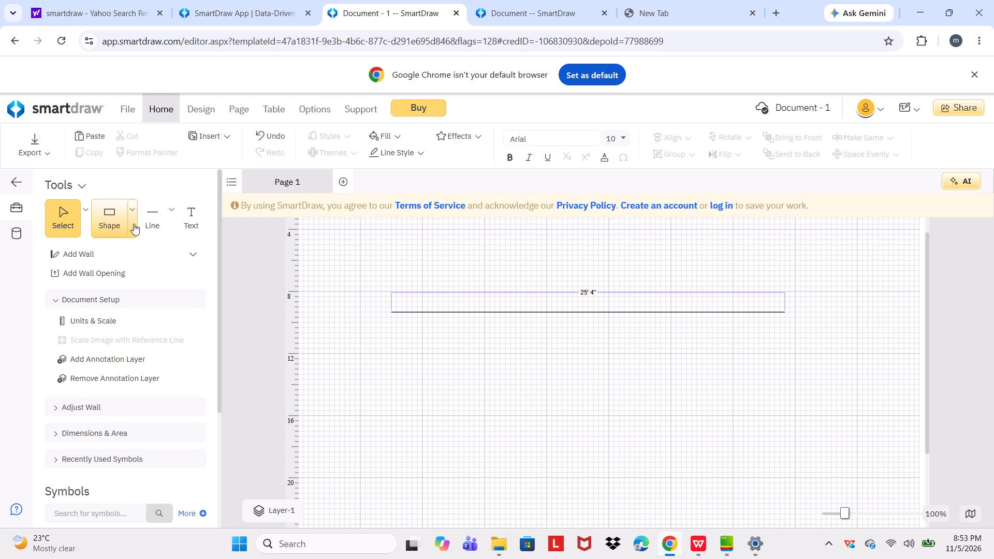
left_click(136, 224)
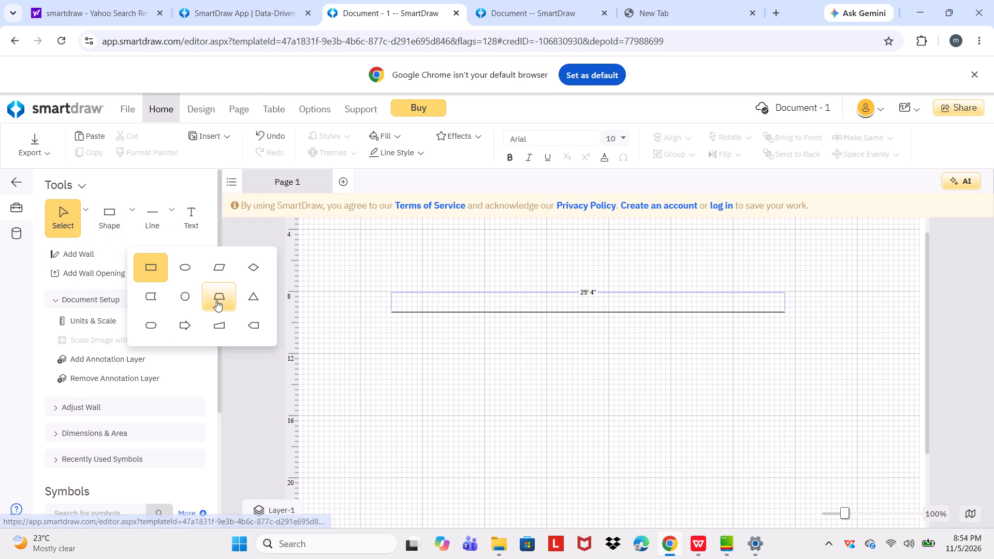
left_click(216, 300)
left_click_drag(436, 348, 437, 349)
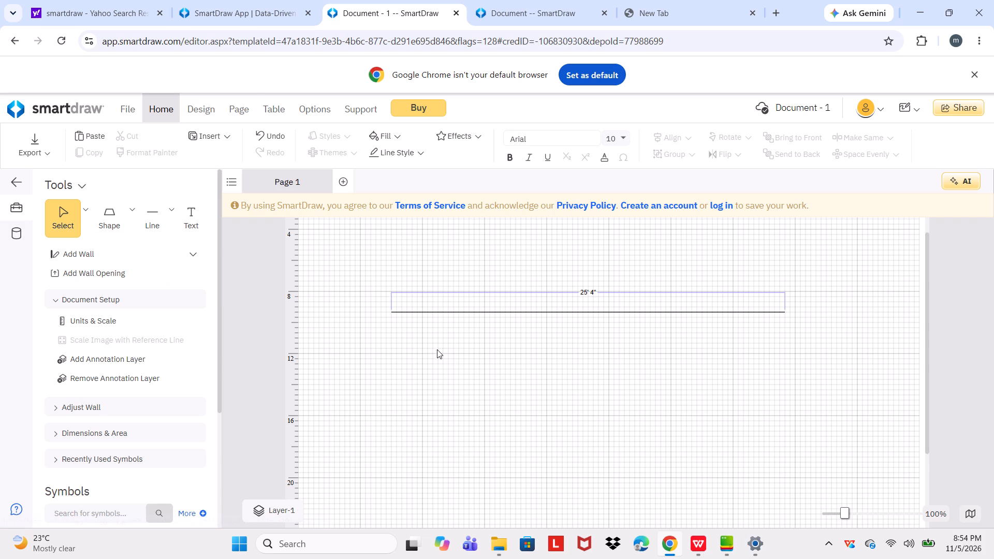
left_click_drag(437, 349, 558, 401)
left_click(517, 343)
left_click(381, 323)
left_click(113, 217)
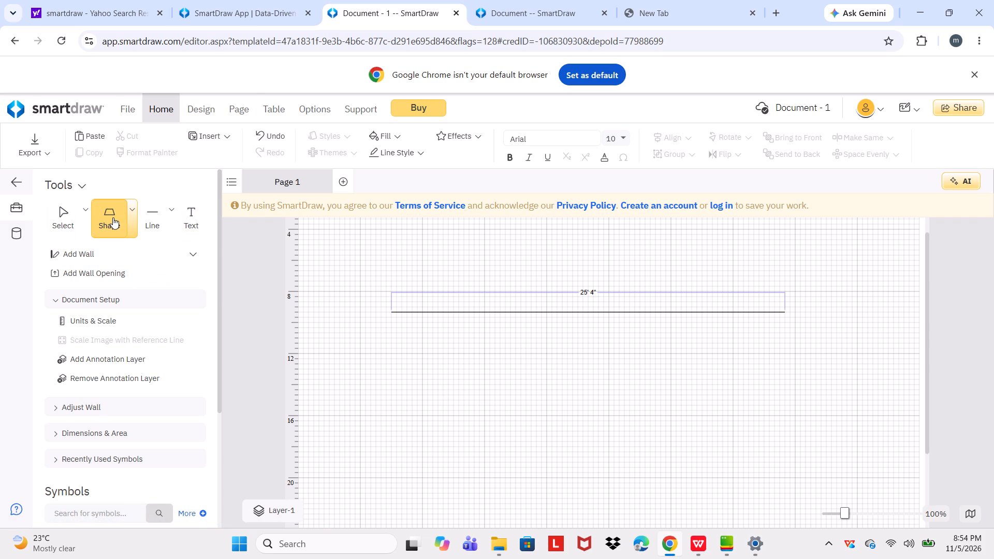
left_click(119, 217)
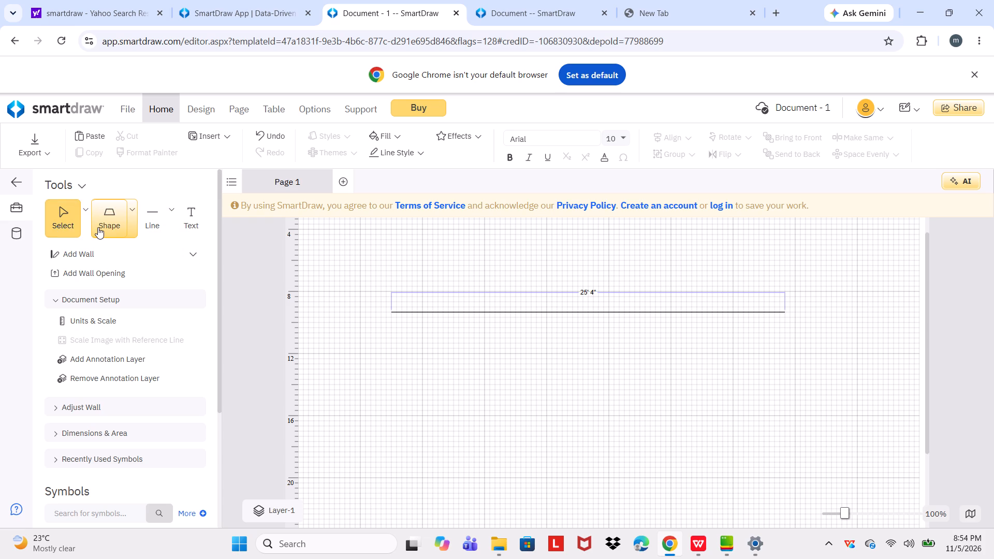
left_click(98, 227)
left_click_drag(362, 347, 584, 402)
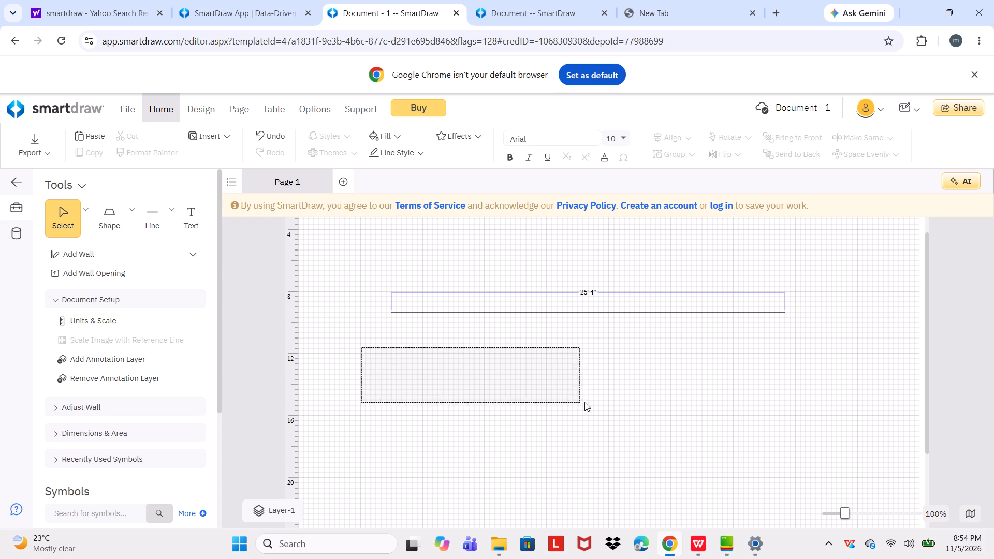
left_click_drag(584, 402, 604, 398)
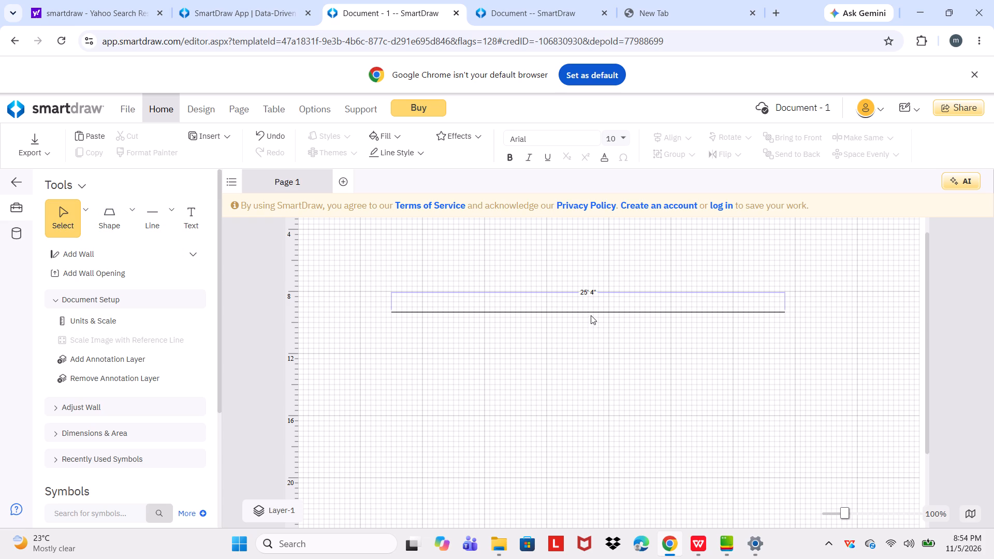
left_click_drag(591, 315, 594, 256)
Draw a curved line about 18' long rising from below the horizontal line, across it, to about 4' from the page's top.
left_click(162, 236)
left_click(174, 222)
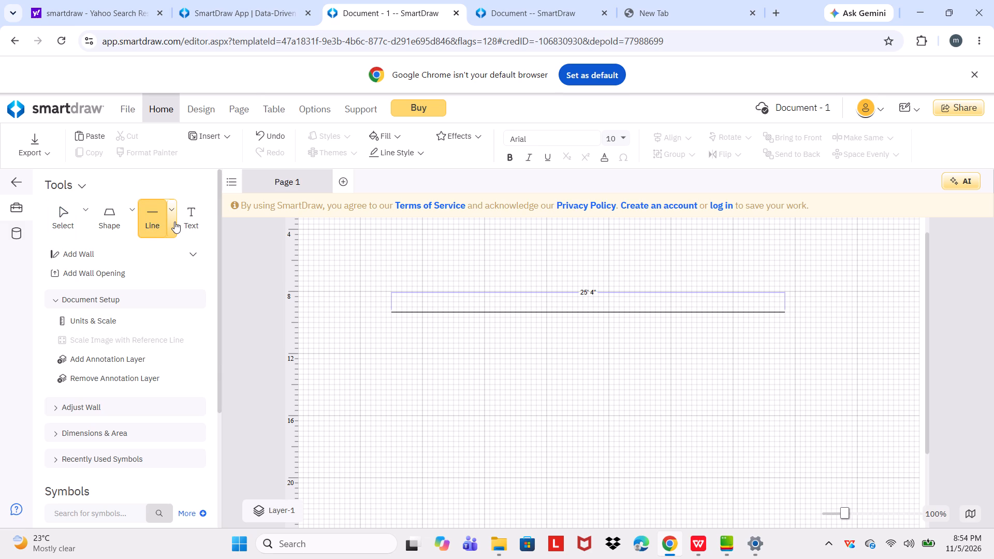
left_click(203, 282)
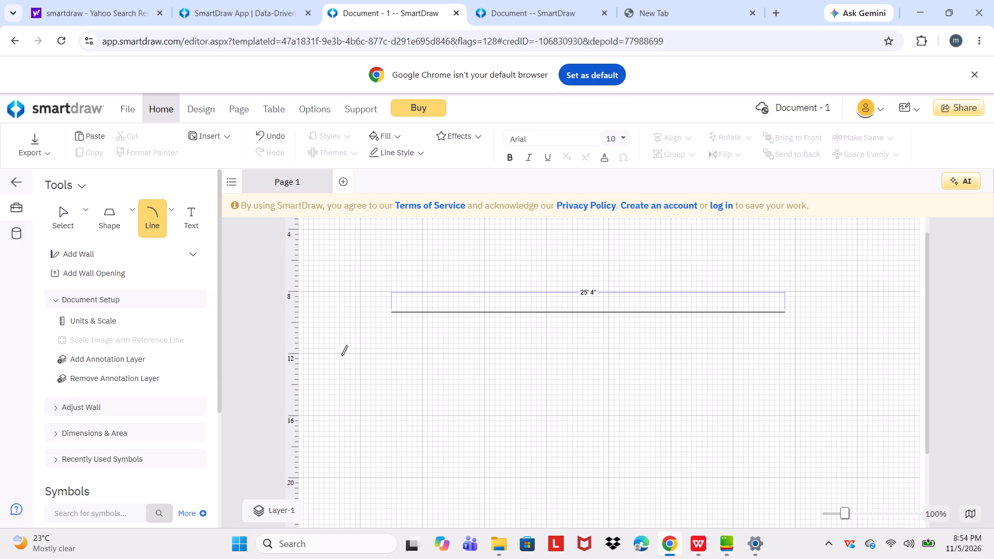
left_click_drag(418, 410, 477, 312)
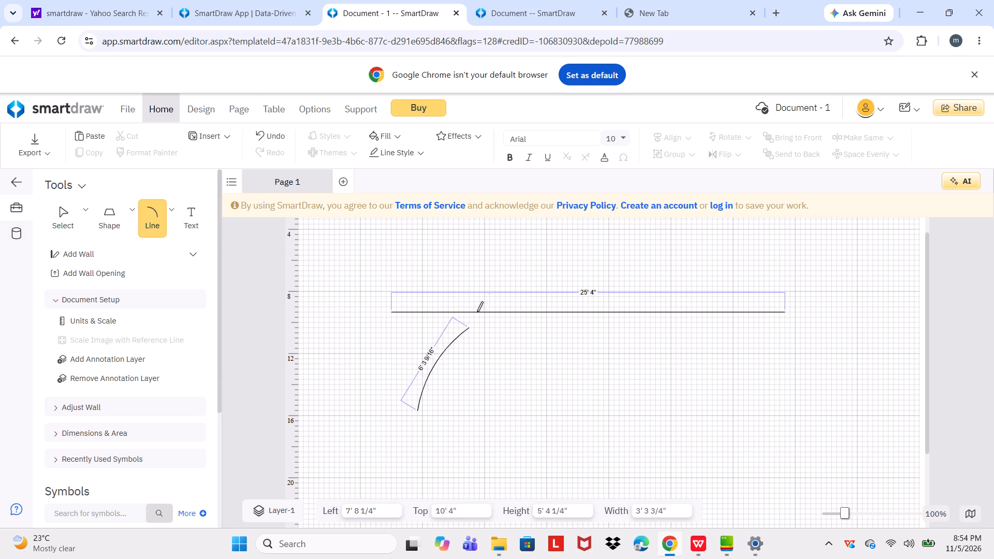
left_click_drag(477, 312, 587, 230)
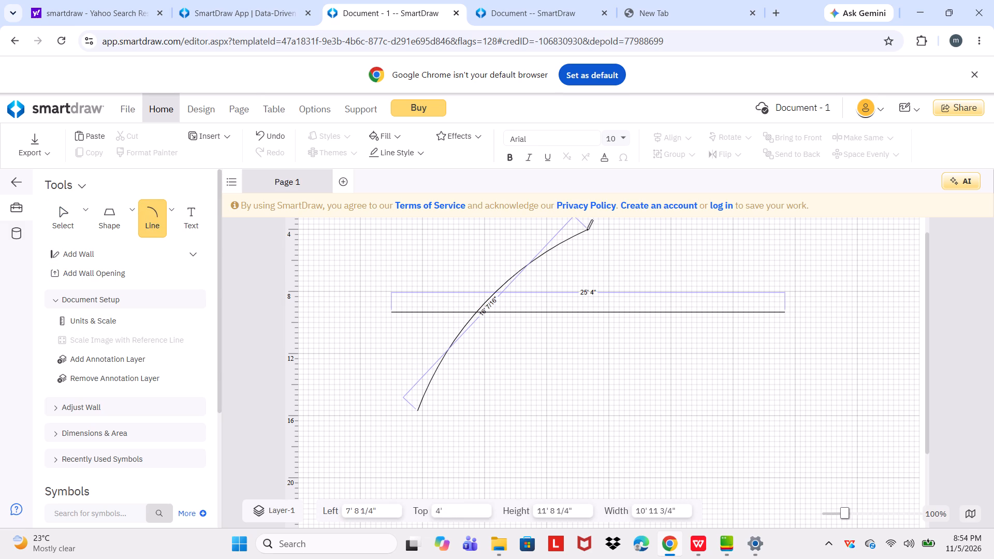
left_click_drag(587, 230, 628, 224)
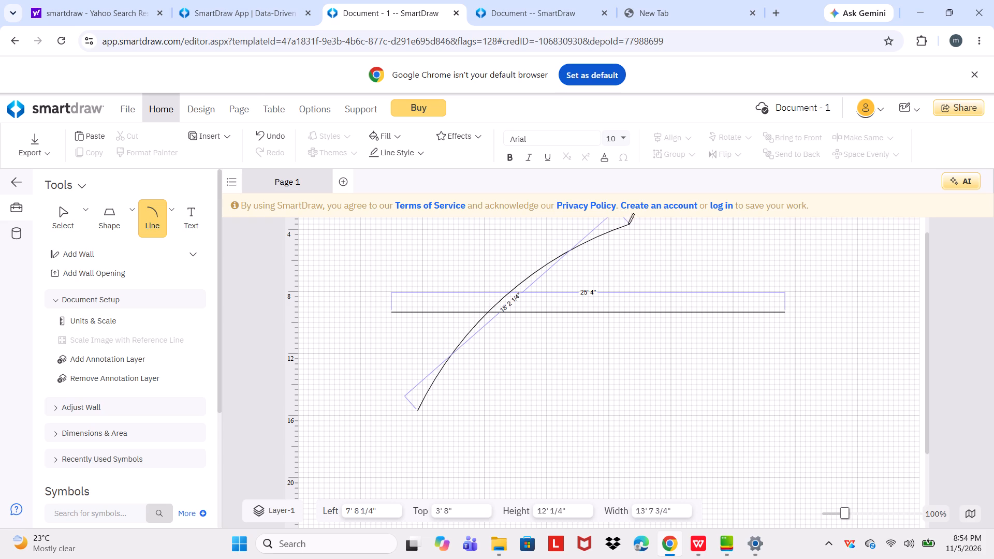
left_click_drag(628, 224, 628, 227)
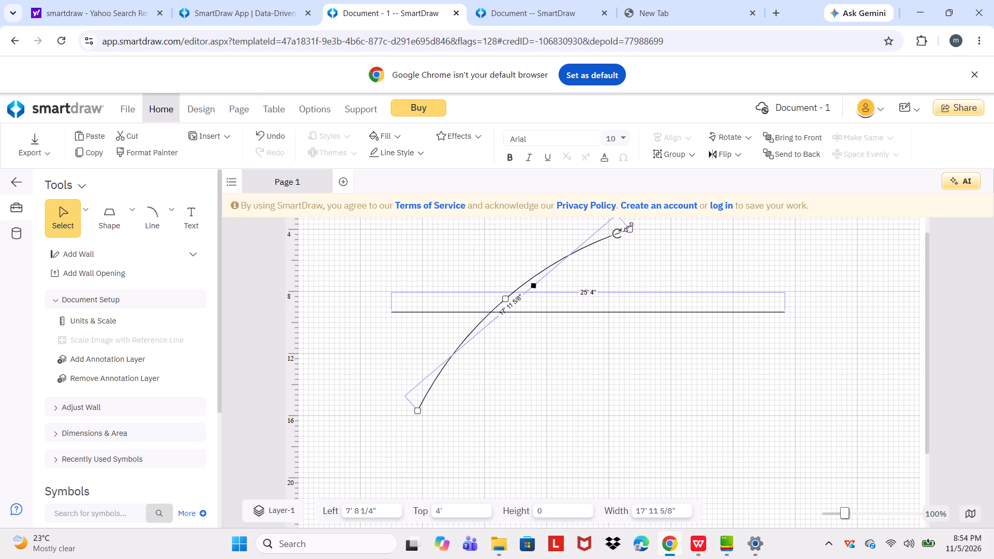
left_click(659, 246)
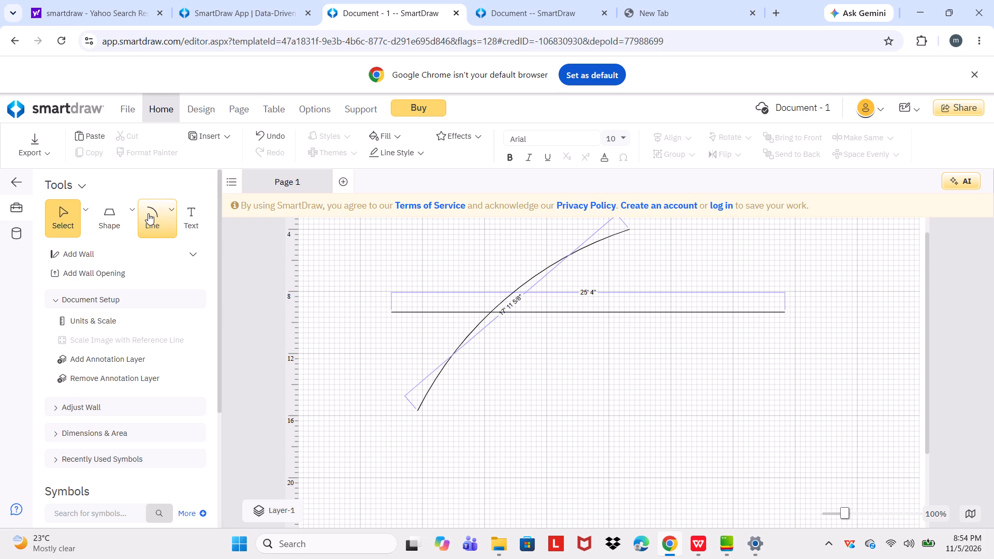
Draw a shape connector from the horizontal line, rising about 5' 4" and running about 8' back over the upper end of the curve.
left_click(150, 213)
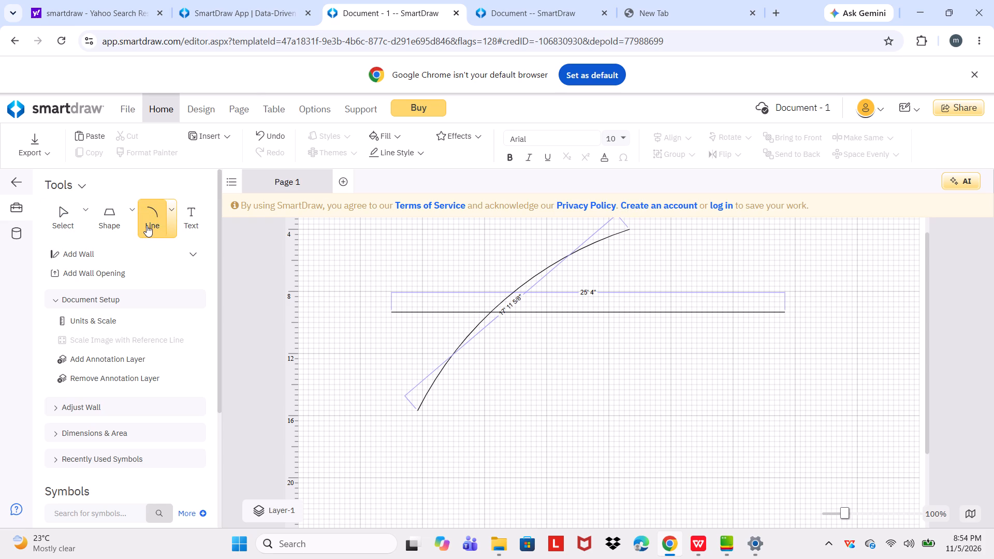
left_click(147, 225)
left_click(174, 225)
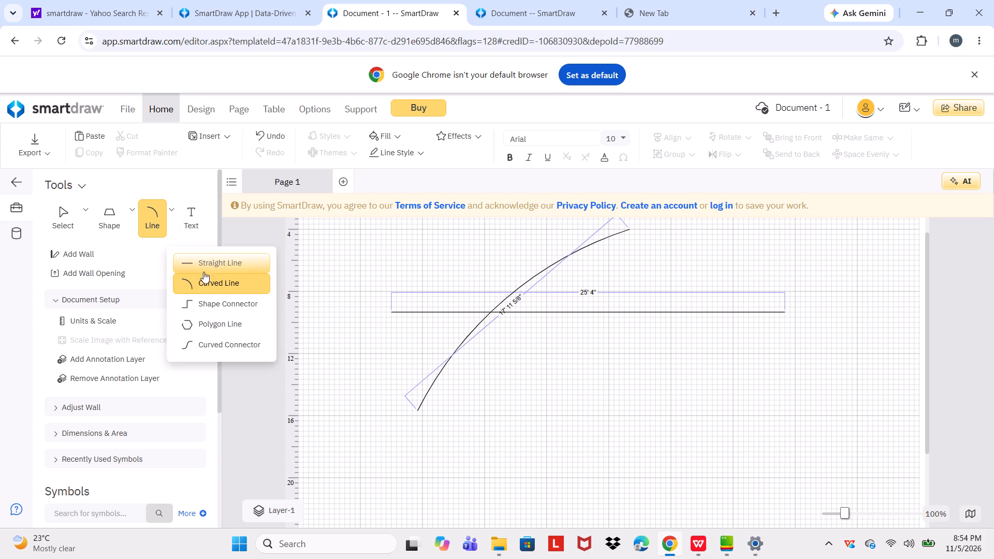
left_click(227, 311)
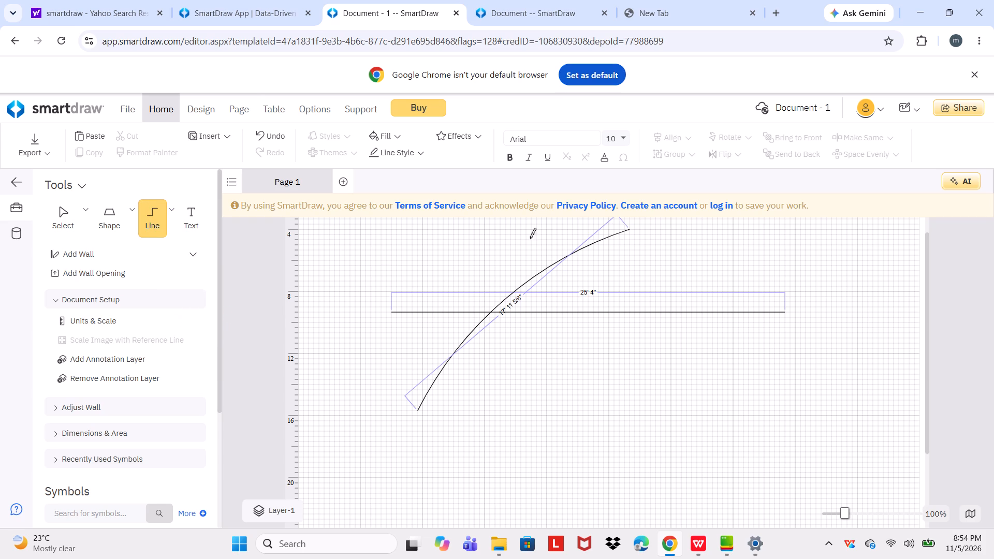
left_click_drag(701, 311, 766, 257)
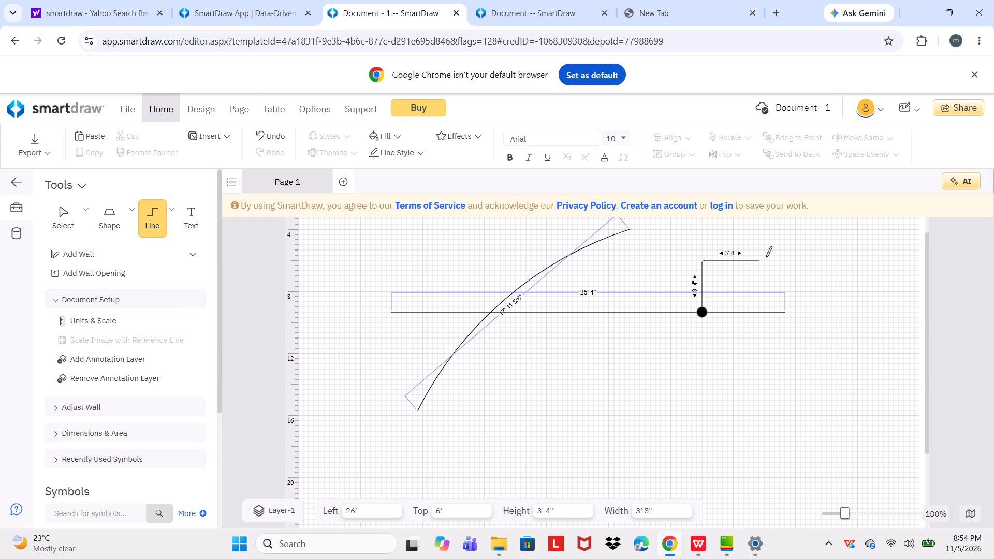
left_click_drag(766, 257, 684, 237)
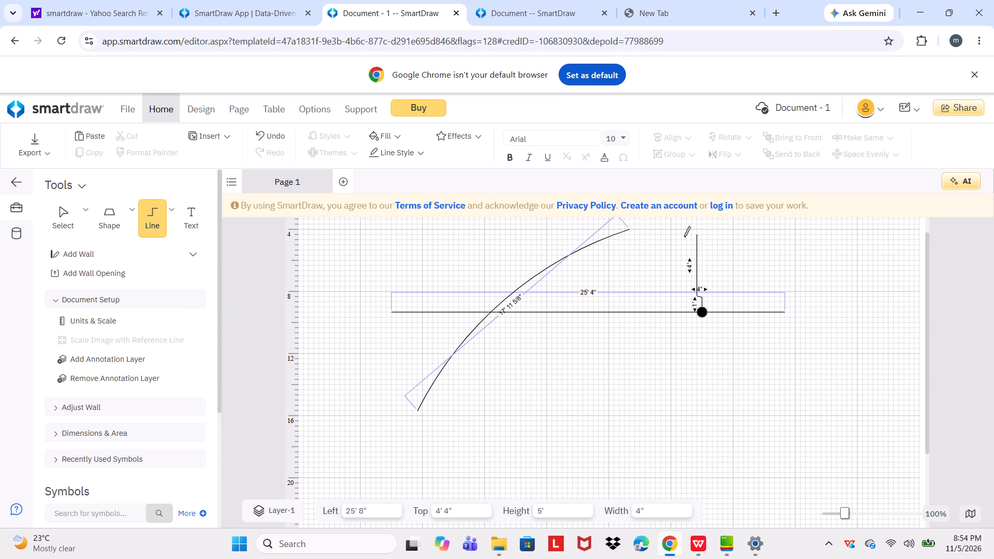
left_click_drag(684, 237, 641, 218)
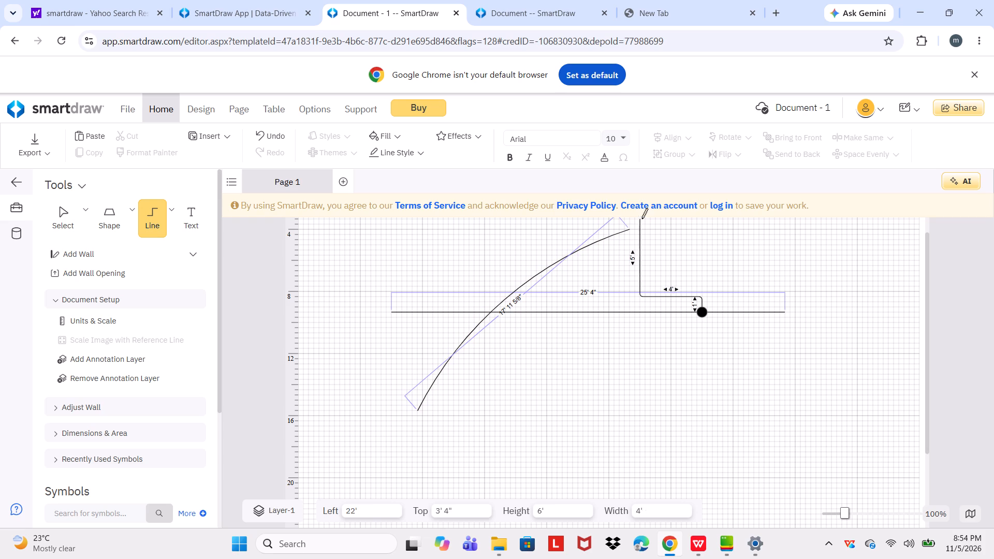
left_click_drag(641, 218, 569, 279)
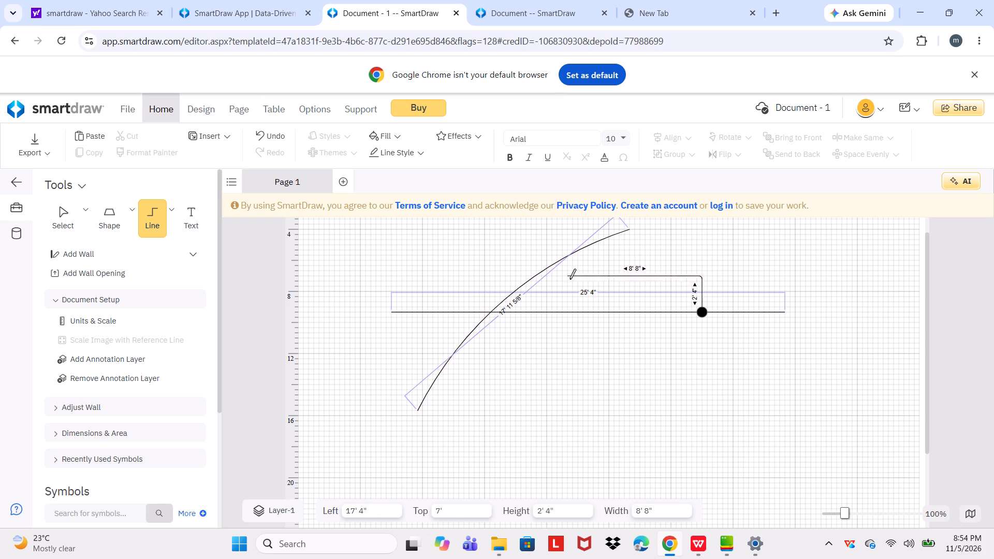
left_click_drag(569, 279, 564, 263)
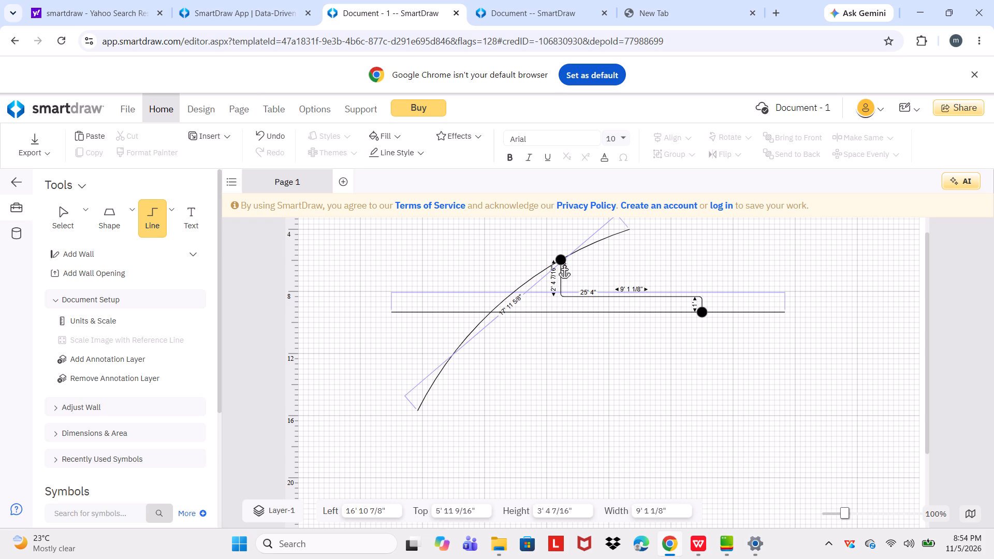
left_click_drag(564, 263, 631, 229)
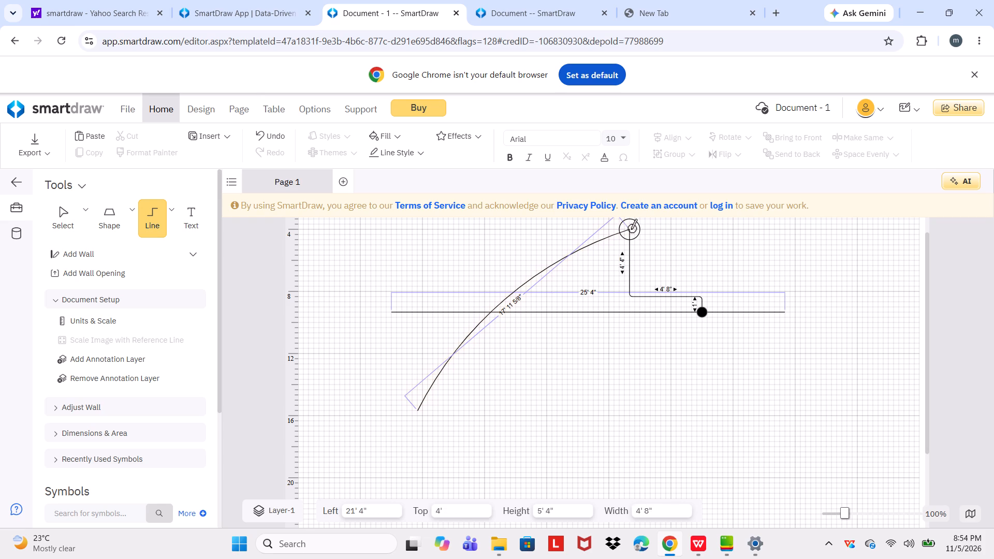
left_click_drag(631, 229, 636, 266)
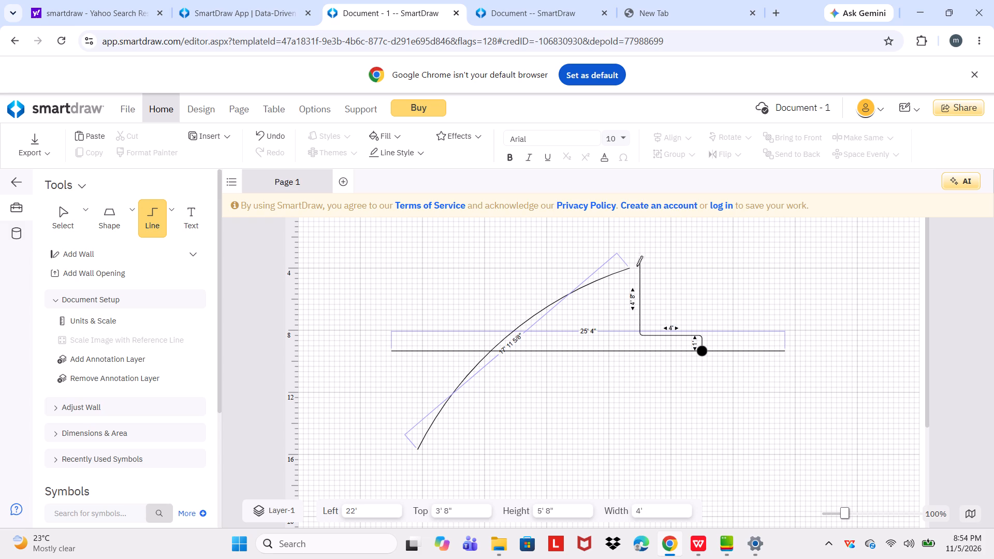
left_click_drag(636, 266, 626, 268)
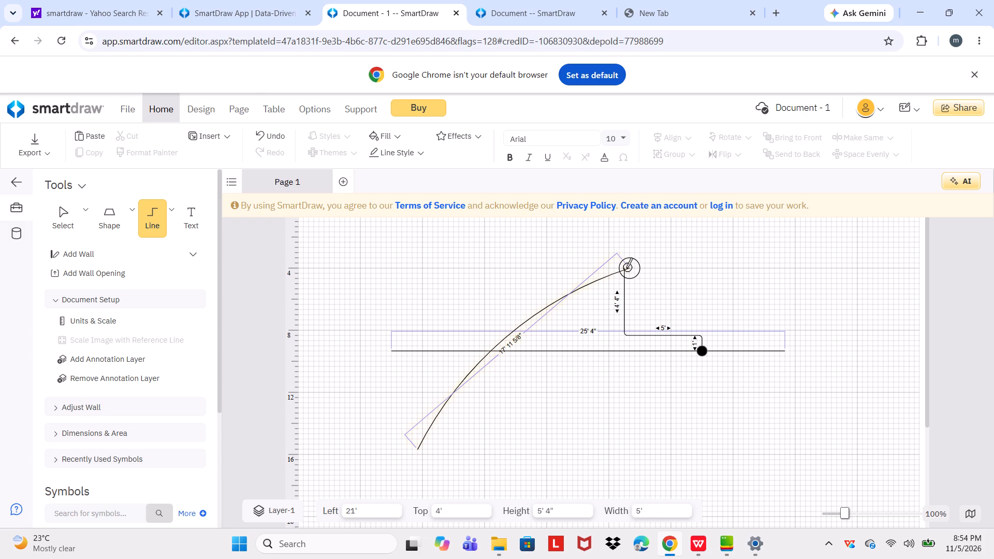
left_click_drag(626, 268, 495, 299)
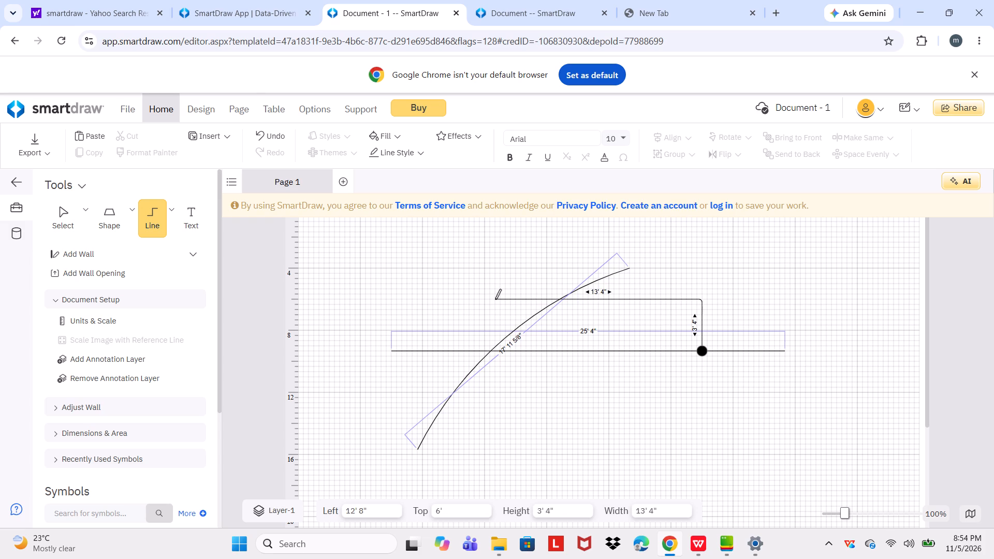
left_click_drag(495, 299, 504, 271)
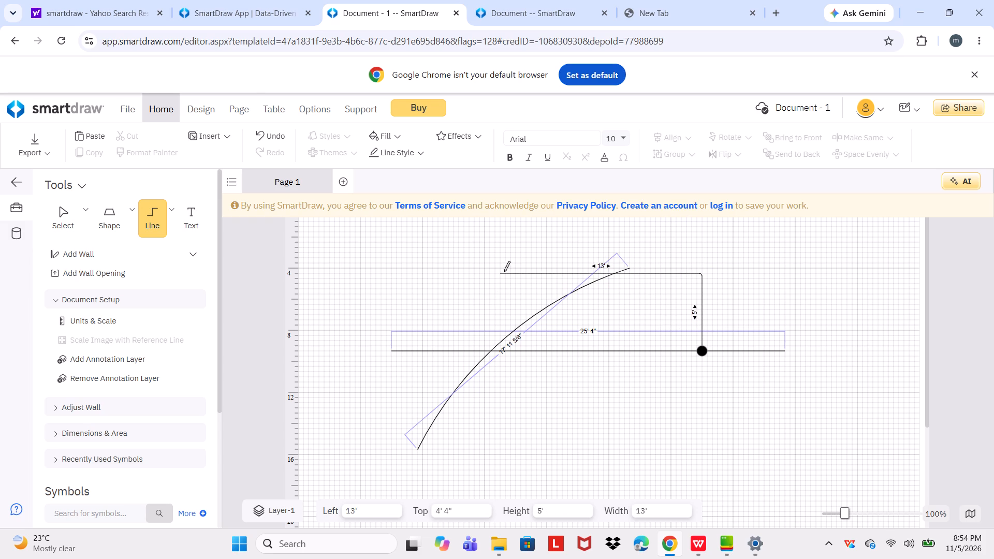
left_click_drag(504, 271, 581, 269)
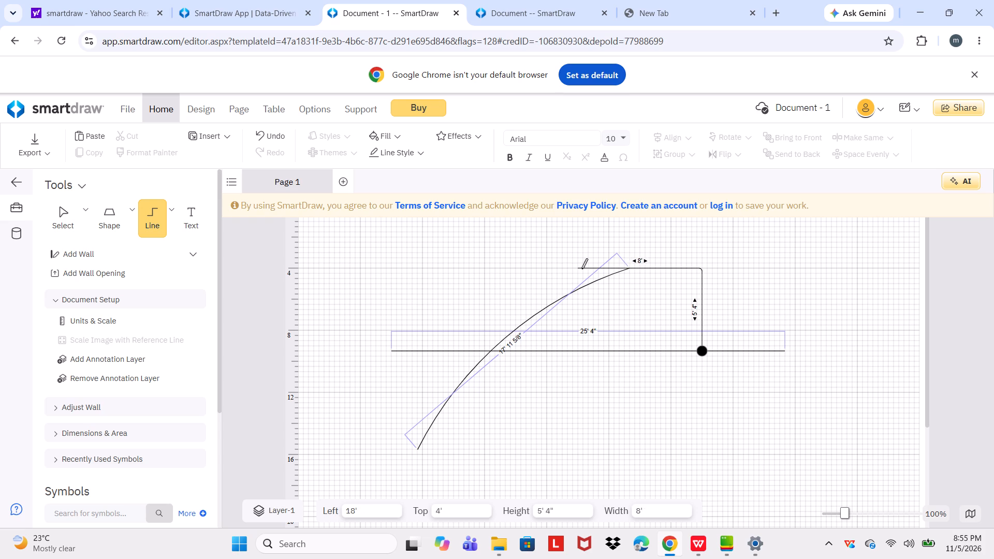
left_click_drag(581, 269, 626, 267)
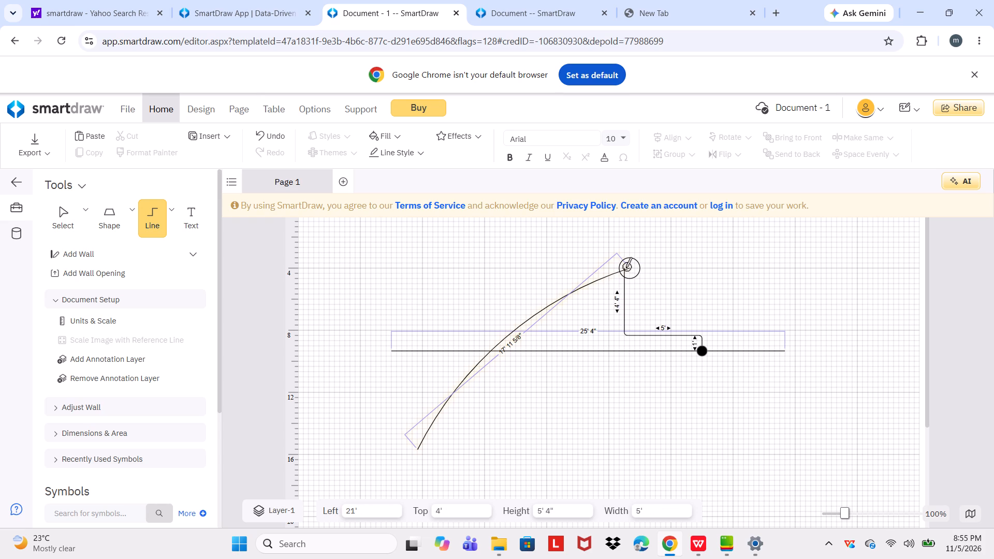
left_click_drag(626, 267, 583, 258)
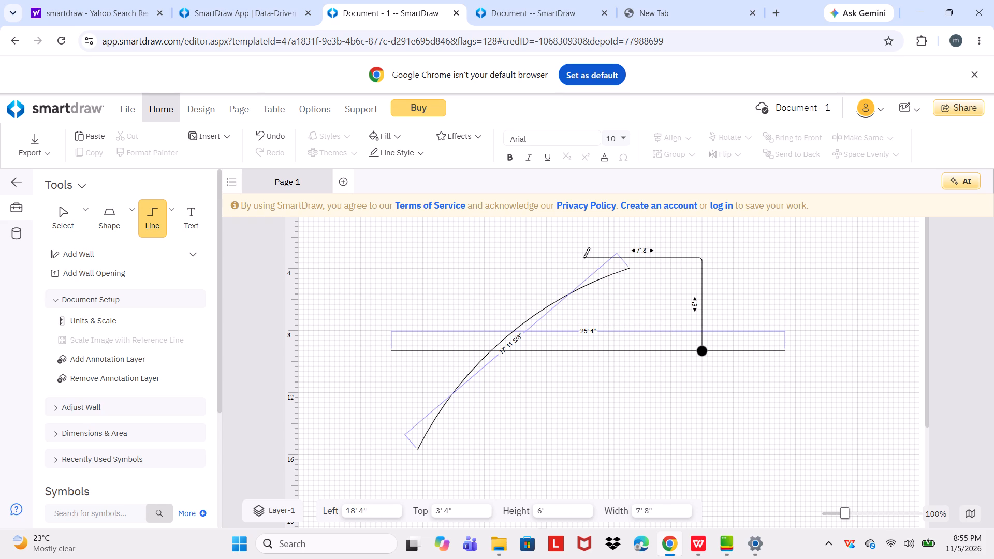
left_click_drag(583, 258, 603, 254)
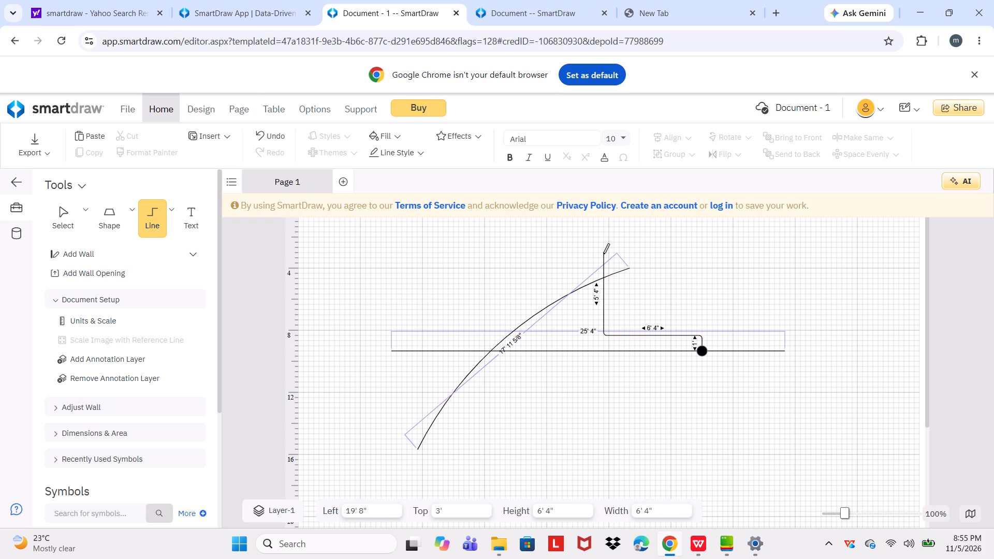
left_click_drag(603, 254, 598, 253)
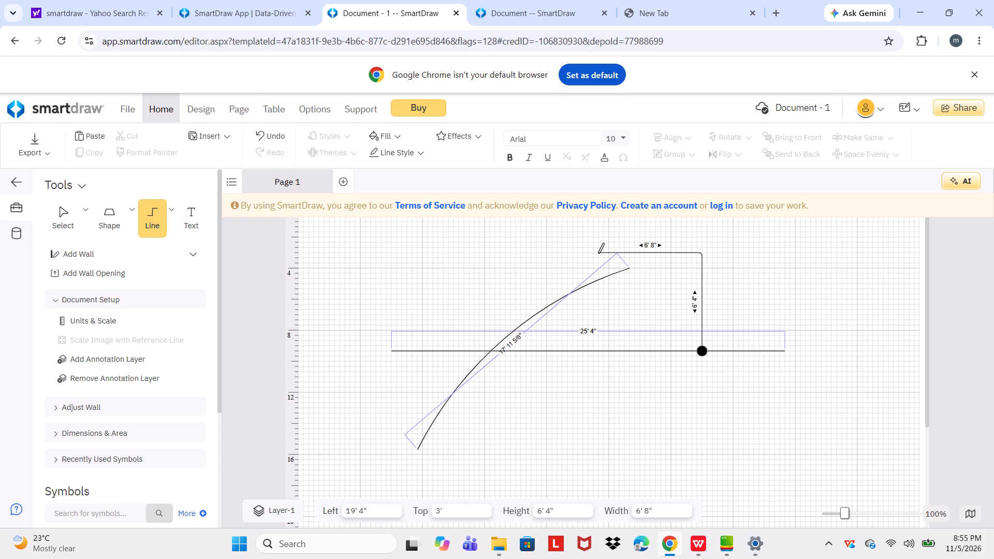
left_click_drag(598, 253, 578, 268)
left_click(578, 268)
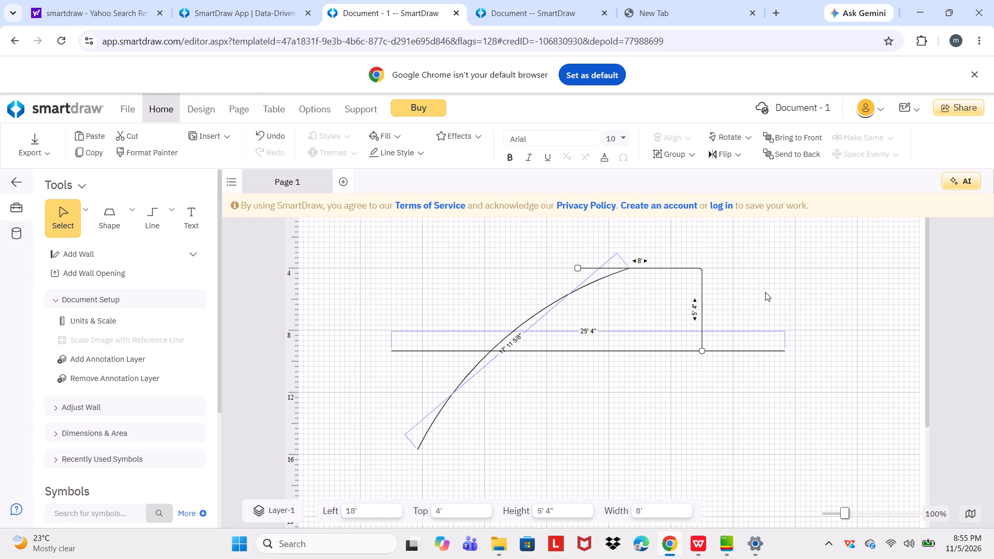
left_click(765, 292)
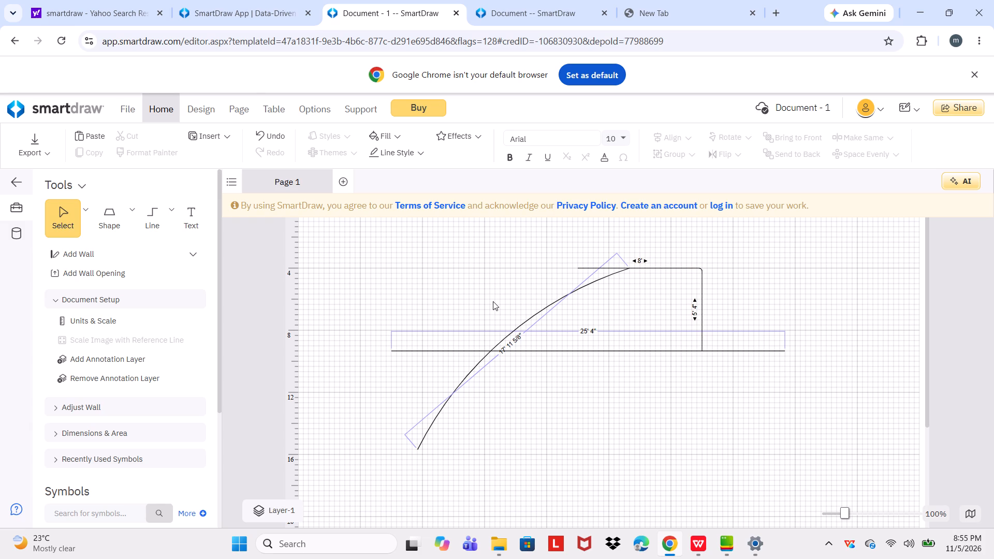
Draw a polygon line from near the horizontal line's left end, about 7' 8" up and about 2' 8" diagonally down to the right.
left_click(173, 220)
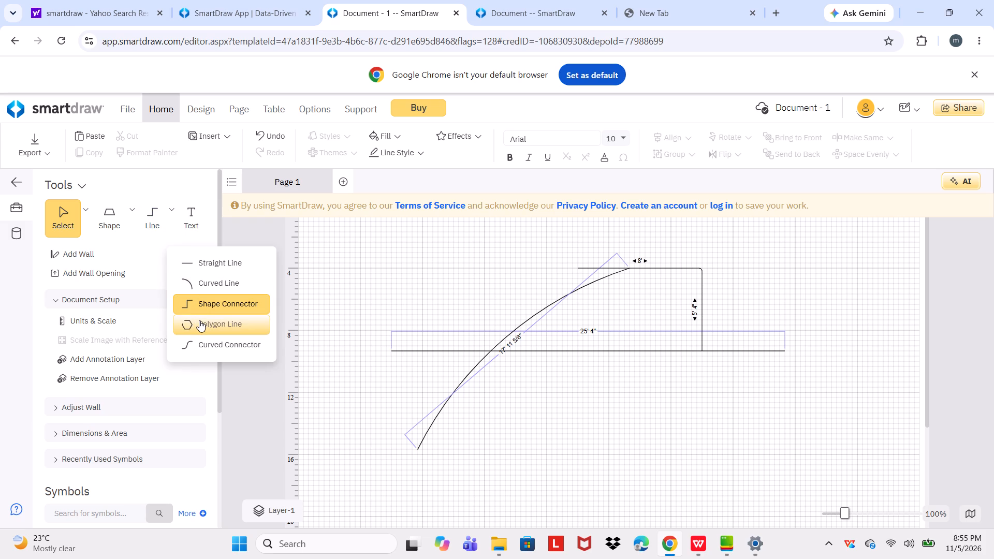
left_click(199, 320)
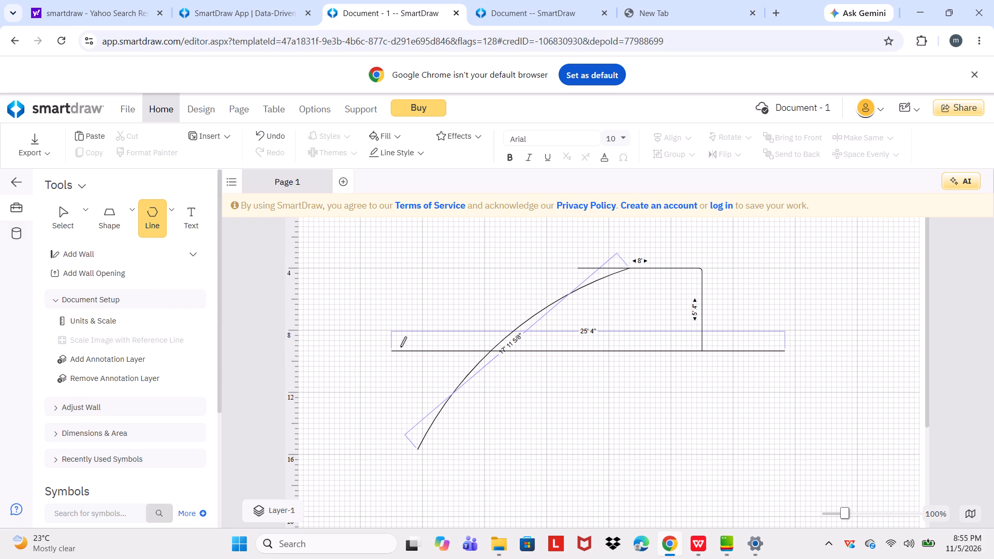
left_click_drag(400, 347, 402, 253)
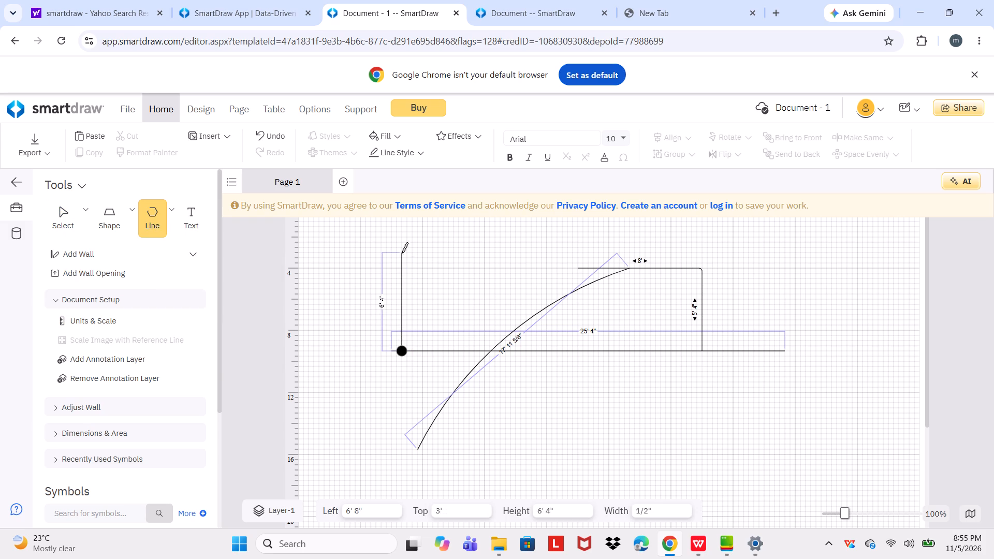
left_click_drag(402, 253, 407, 233)
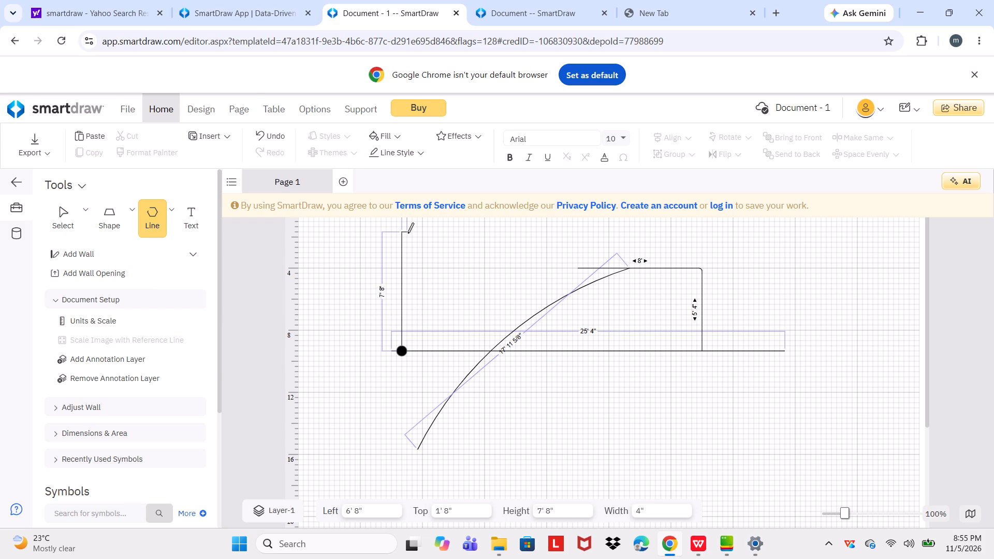
left_click(407, 233)
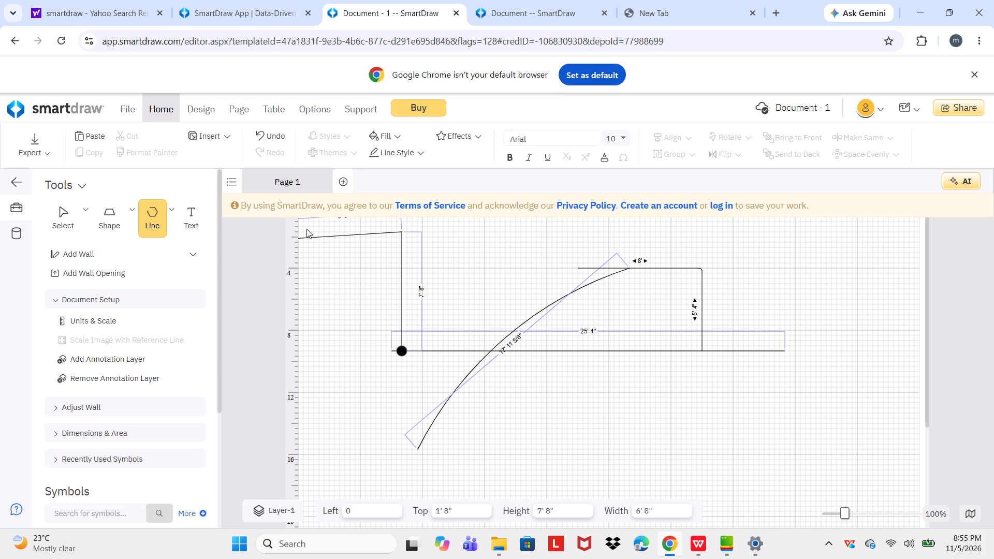
left_click(422, 267)
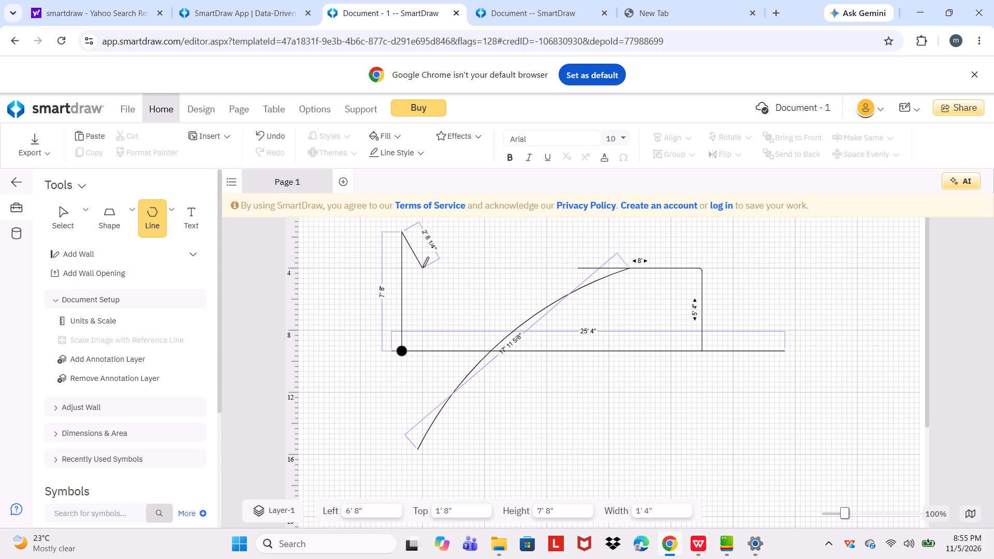
left_click(422, 267)
key("Escape")
key("Escape")
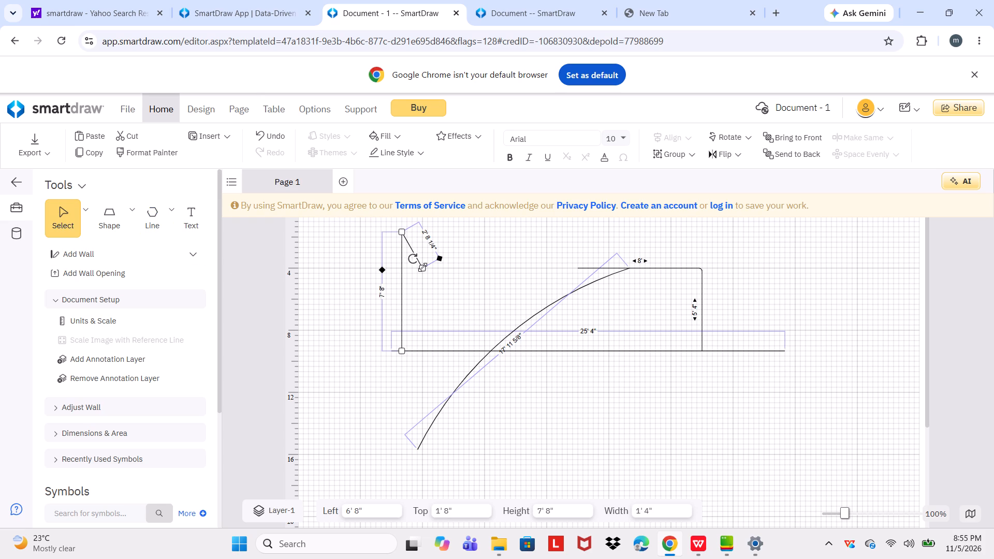
left_click(349, 275)
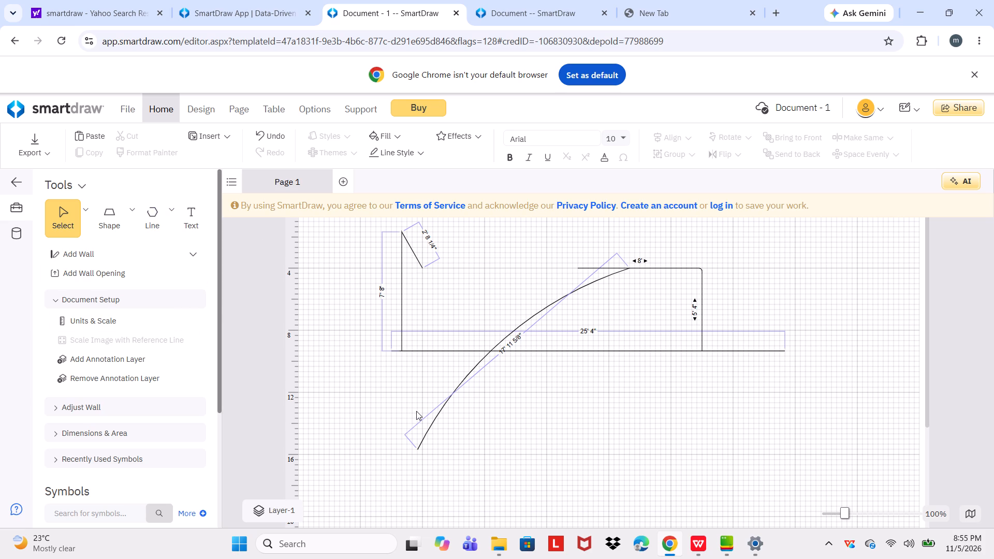
Add a text label below the horizontal line, to the curve's right, reading "this the curve fo rthe give folowing problem".
scroll(416, 411, "down", 1)
left_click(194, 216)
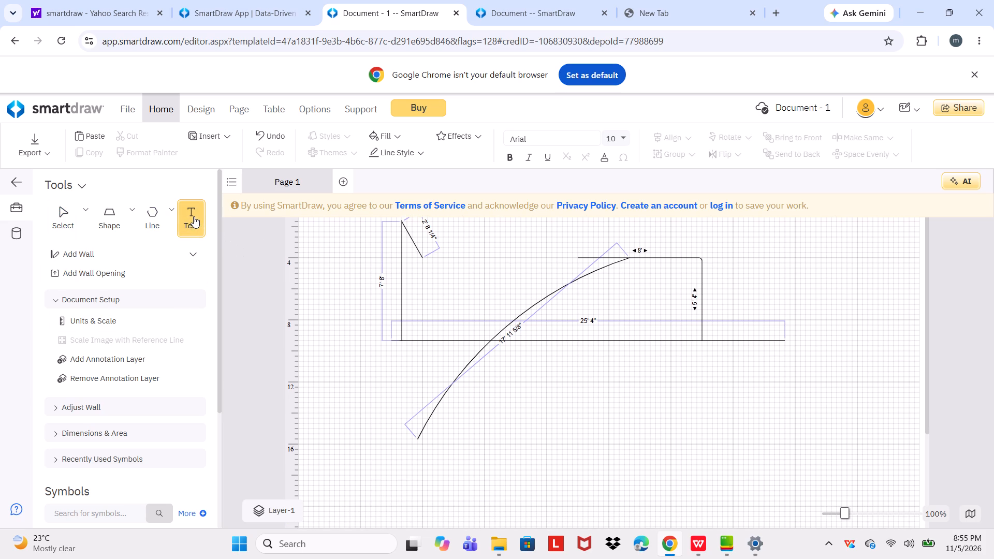
left_click(550, 375)
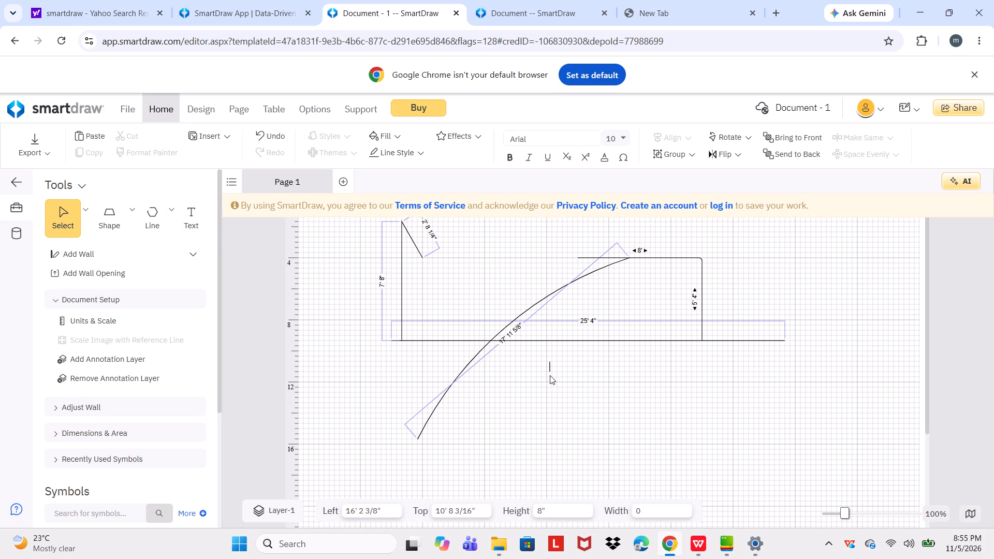
type("this the curve fo rthe give folow")
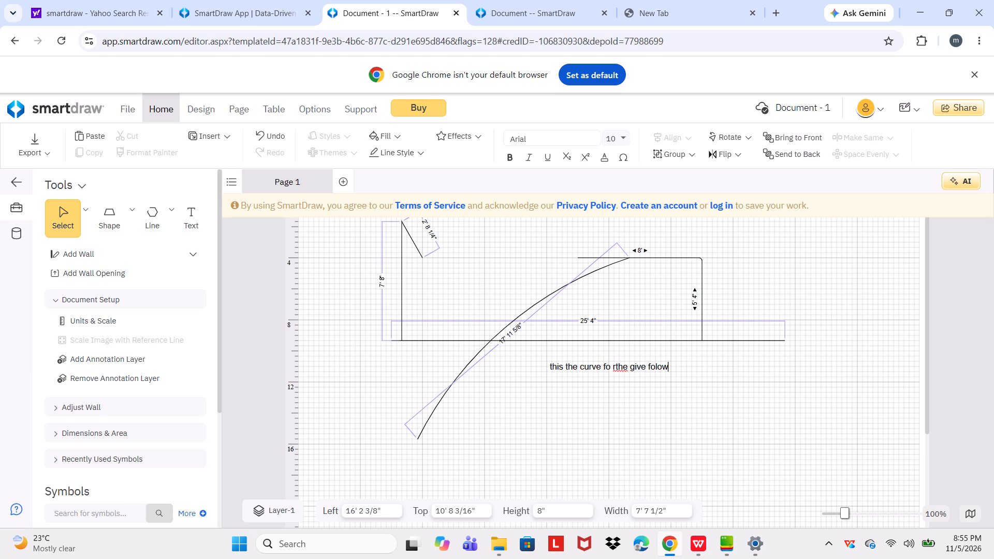
type("ing")
key("space")
key("p")
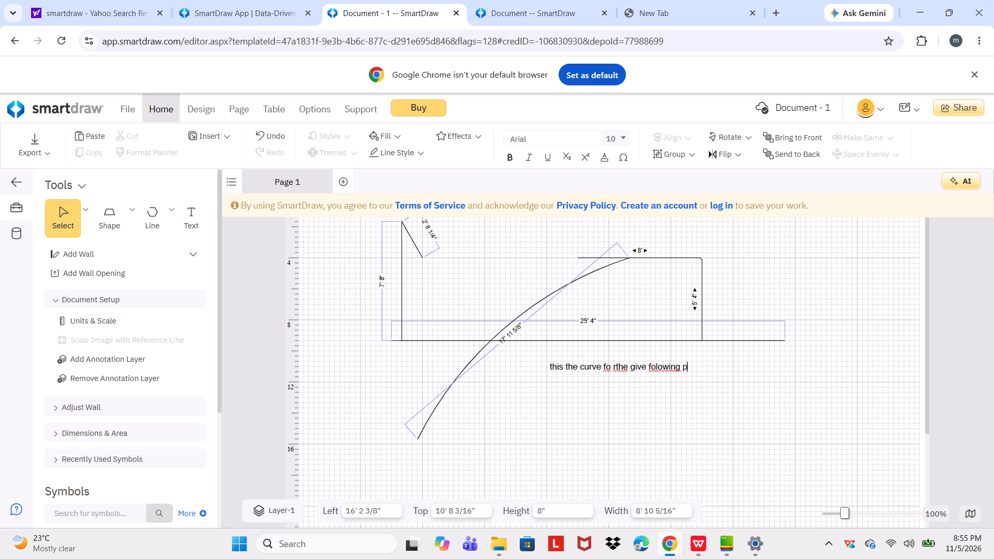
type("roblem")
Add a second line to the text label reading "with given measurements".
key("Return")
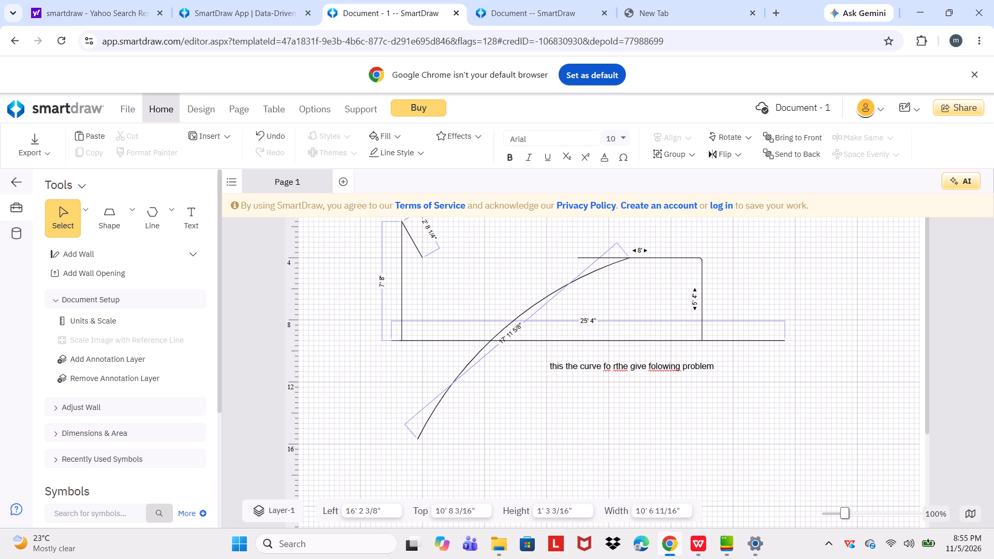
type("3w")
key("BackSpace")
key("BackSpace")
type("with given meas")
type("urements")
key("space")
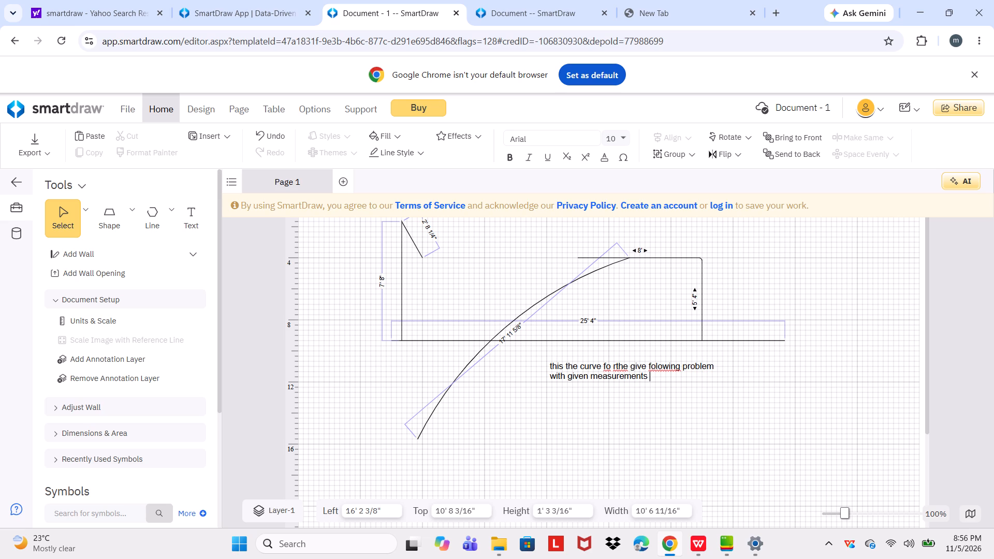
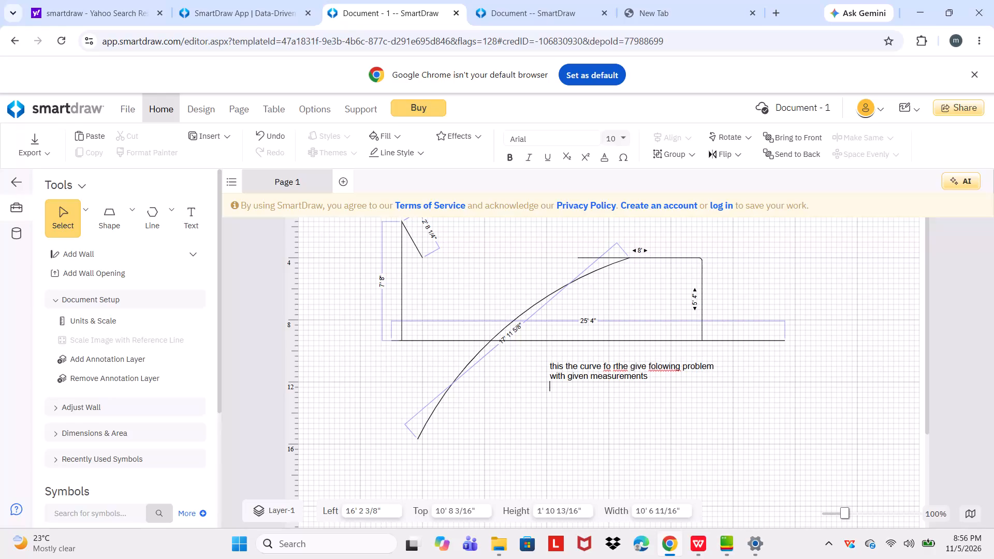
Add a third line to the text label reading "the curve which tangles from the straight line".
type("the curve")
key("space")
type("which")
key("space")
type("tangl")
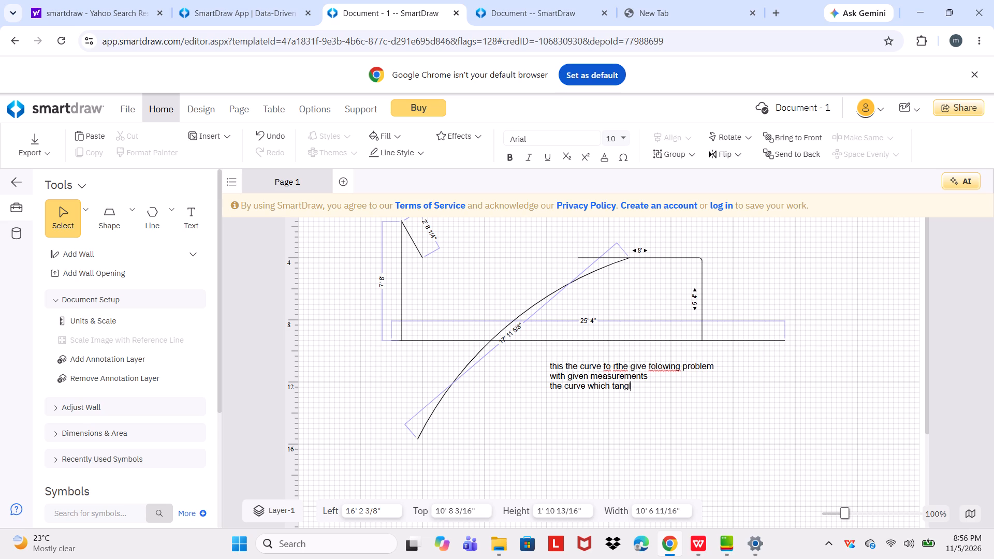
type("es from the straight line")
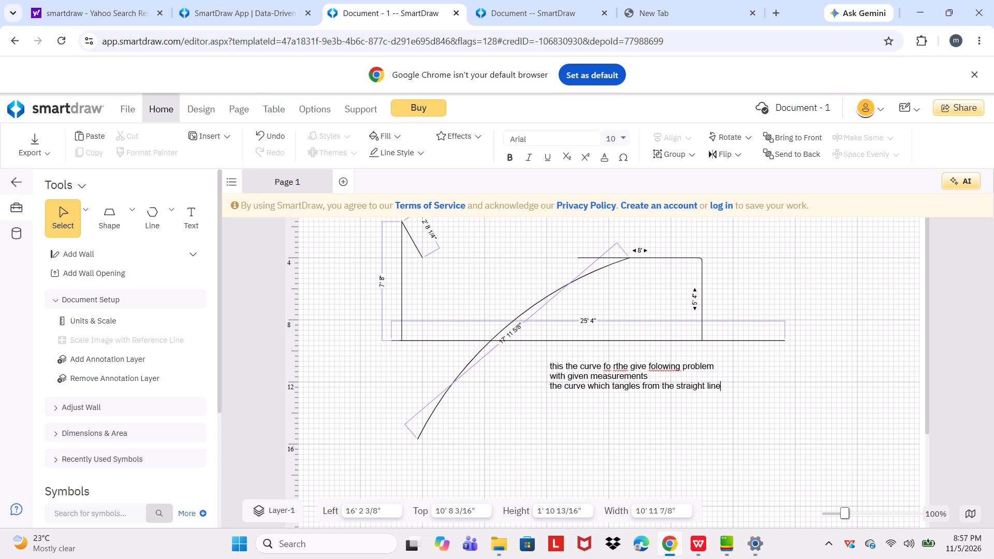
key("space")
key("Return")
Add a "steps:" line to the label and below it "first select the line then take the given mearusements for taking the scale".
type("steps:")
key("Return")
type("first select the line then take the given")
key("space")
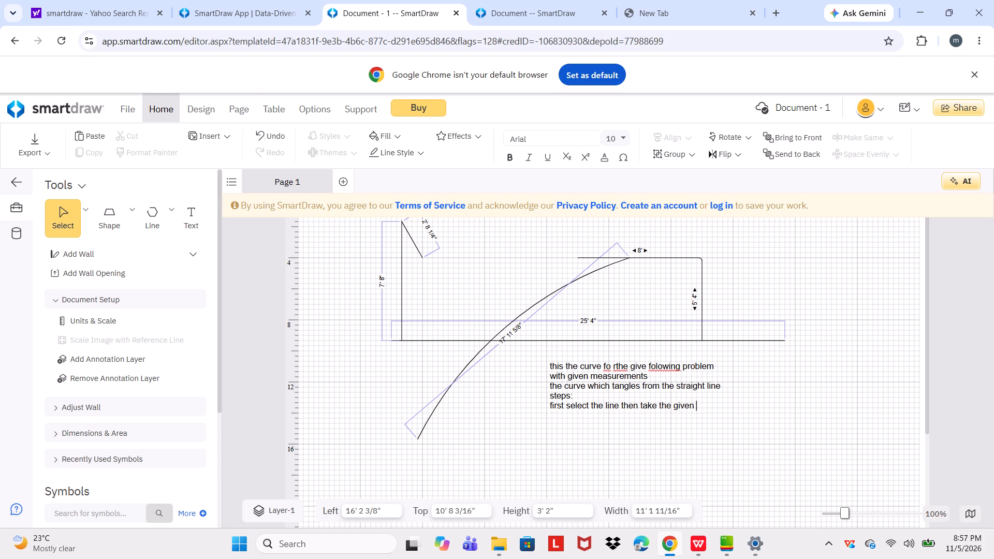
type("mearusements for taking the scale")
key("Return")
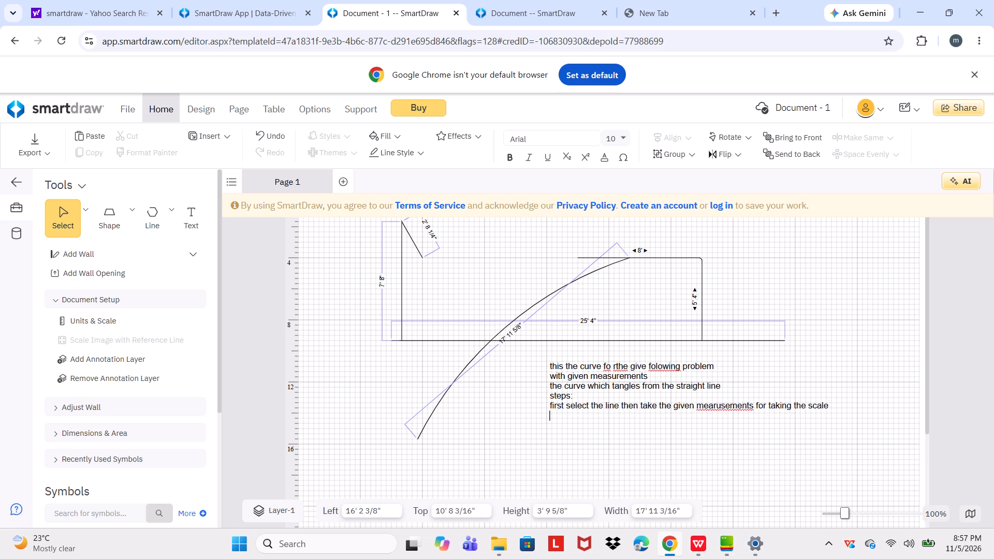
Add the next instruction line to the text label, reading "then draw the line through given measuremnets".
type("then da")
key("BackSpace")
type("raw")
key("space")
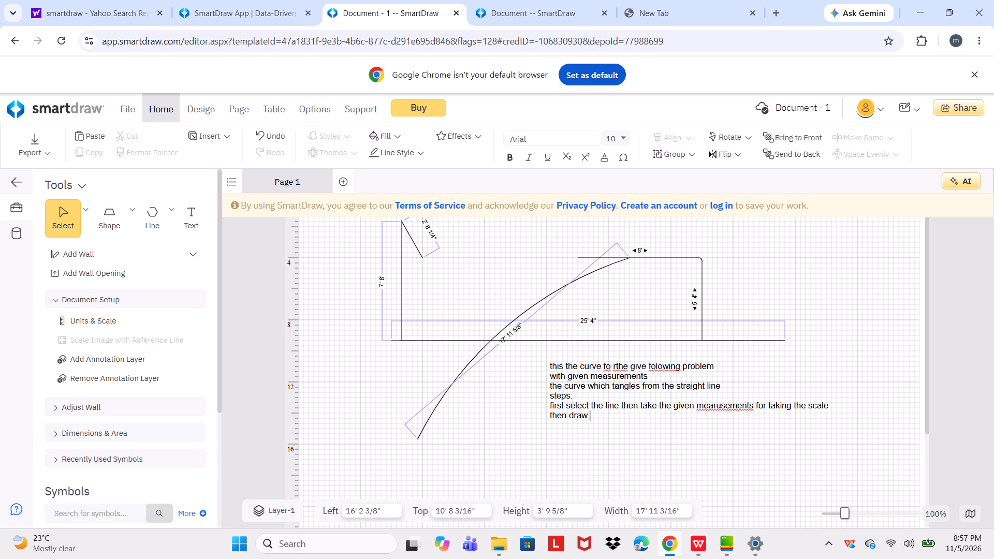
type("the line")
key("space")
type("through given")
key("space")
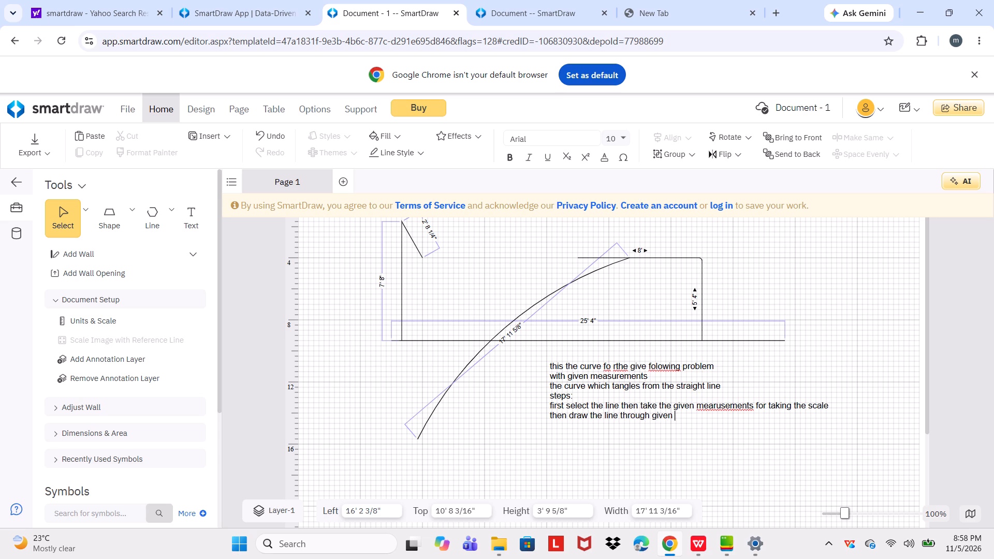
type("measuremnets")
key("space")
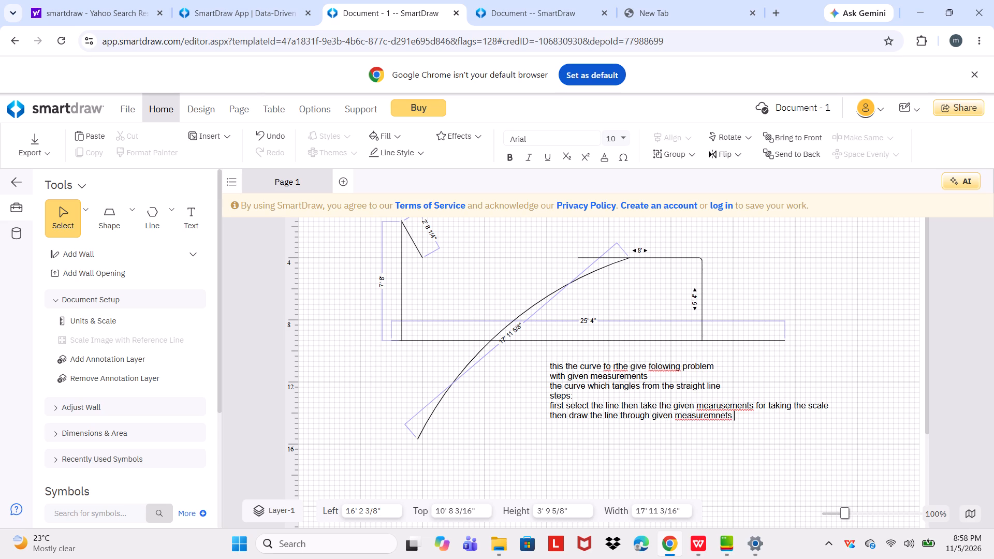
key("Return")
Add another instruction line to the label reading "then after drawing the line we need to select the curve then pouint".
type("then after drawing the line we need to select the cu")
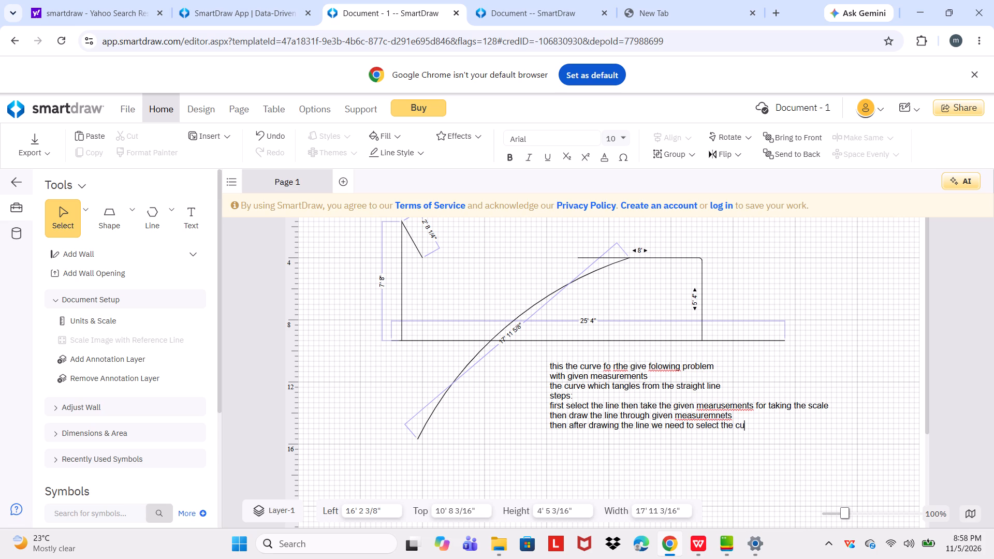
type("rve")
key("space")
type("then pouint")
key("space")
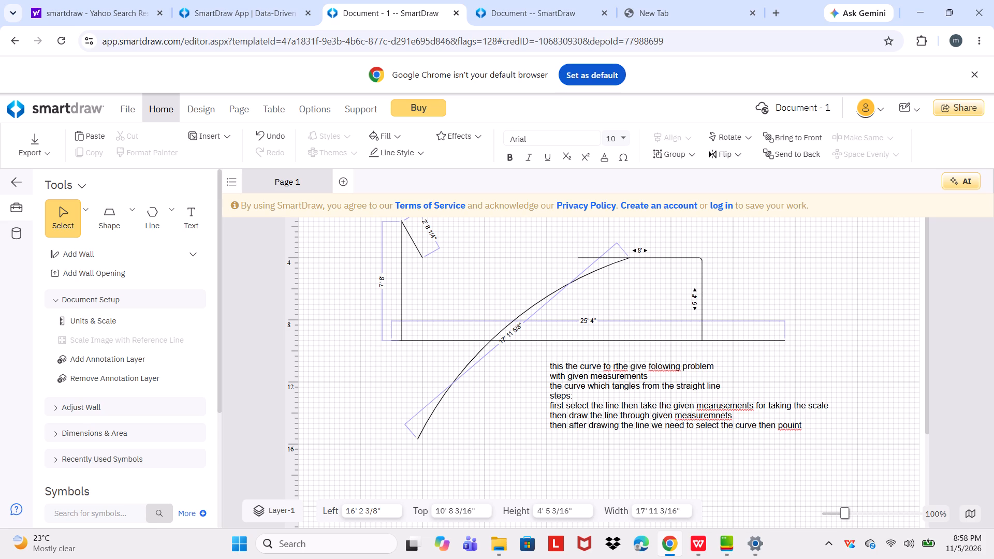
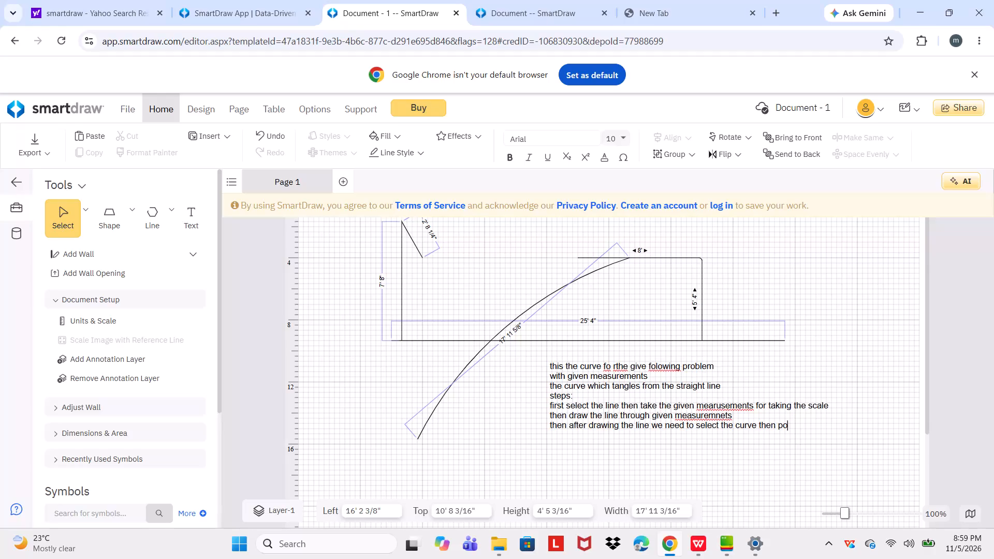
Complete the curve instruction with "point the curve take the" and continue it on a new line with "given measurements as it is no change".
key("BackSpace")
type("oint")
key("space")
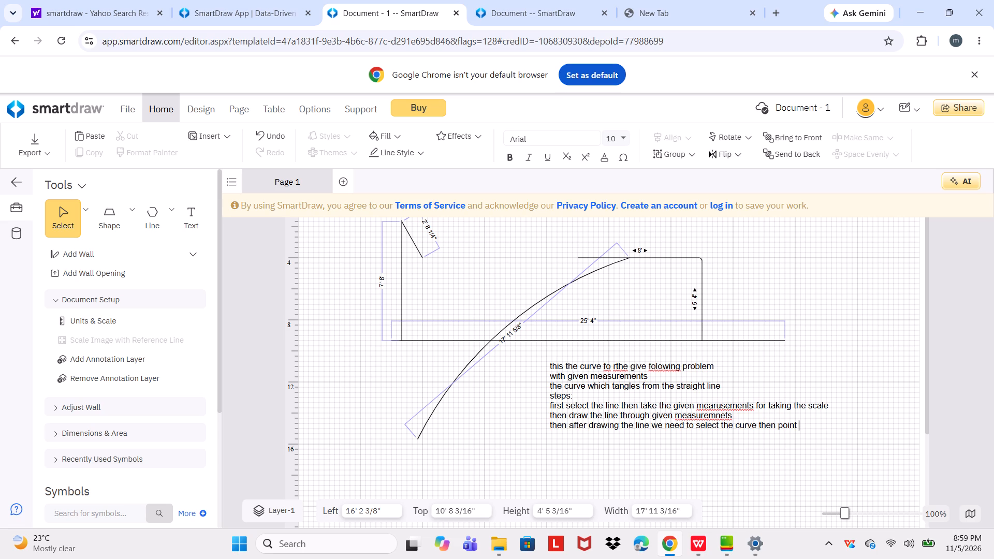
type("the curve take")
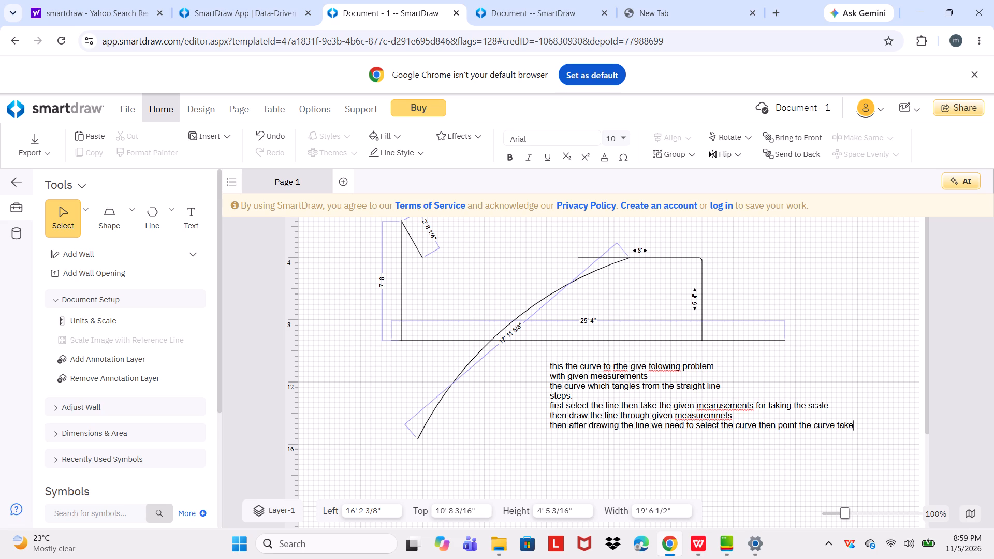
key("space")
type("the")
key("Return")
type("given measurements as it is no c")
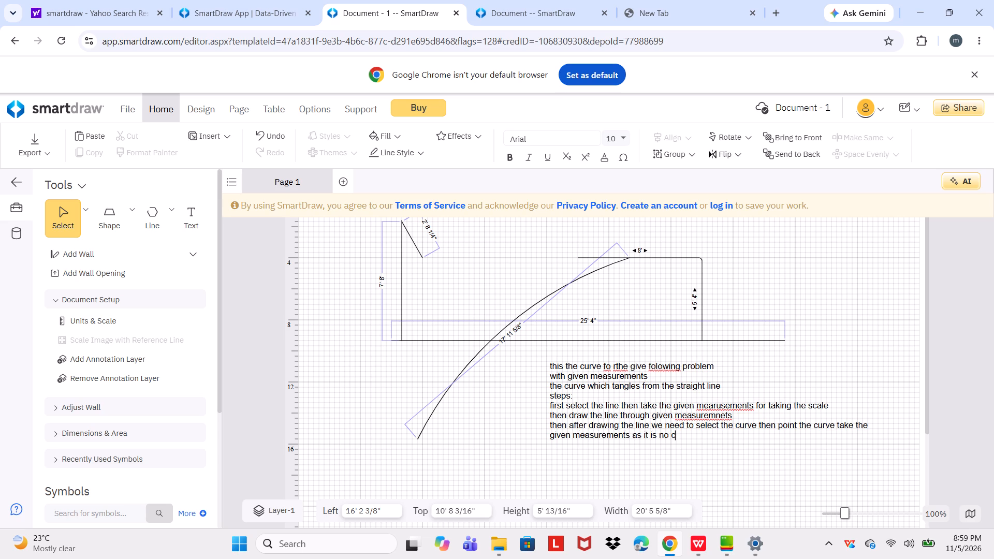
type("hange")
Add a label line reading "to measure the height of the curve we take anothermeasurment line to xcheck the height of the thing curve end point".
key("Return")
type("to measure the")
key("space")
type("height of the curve we take")
key("space")
type("another")
type("measurment line to xcheck the height")
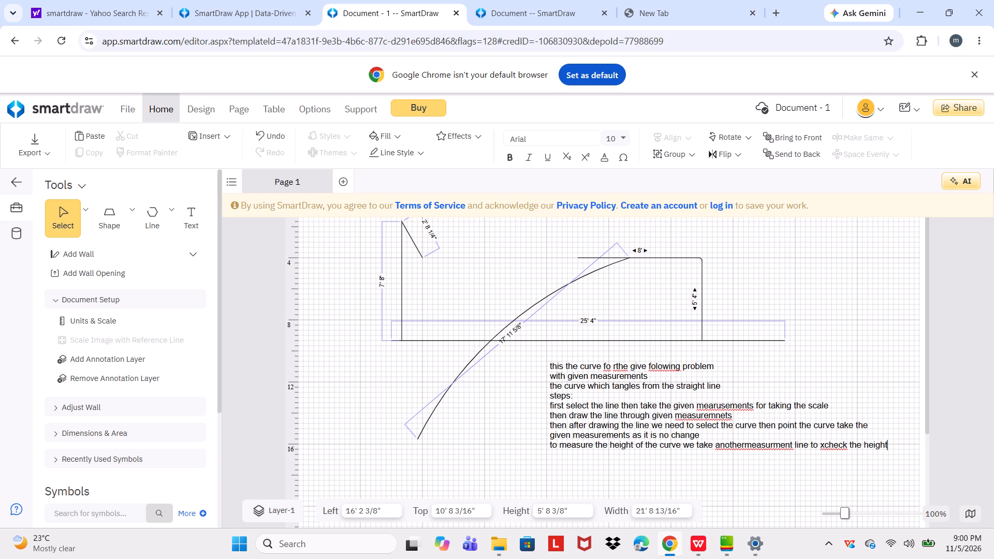
key("space")
type("of the thing curve")
key("space")
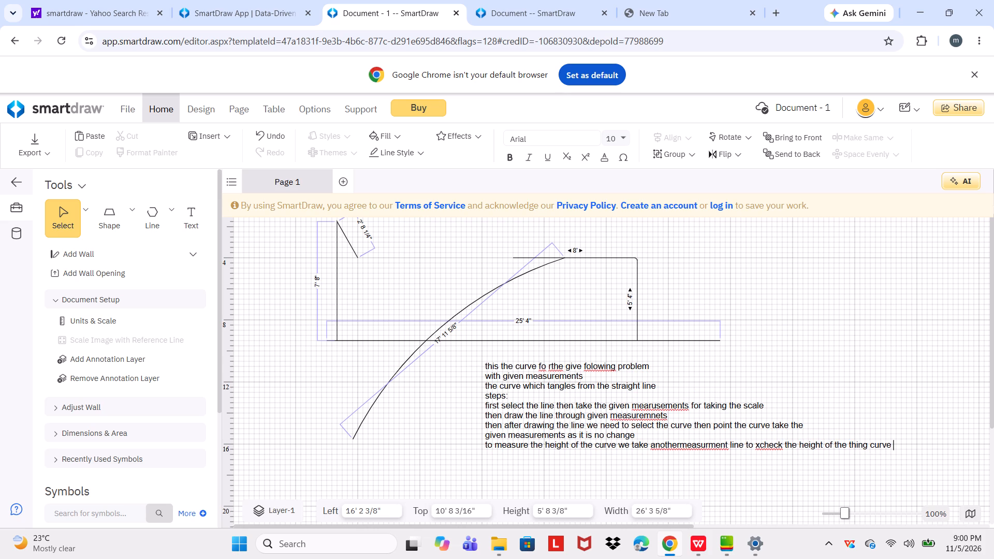
type("end point")
key("space")
Add a concluding line to the text label reading "that will the daigram for the given probkle".
key("Return")
type("that will the")
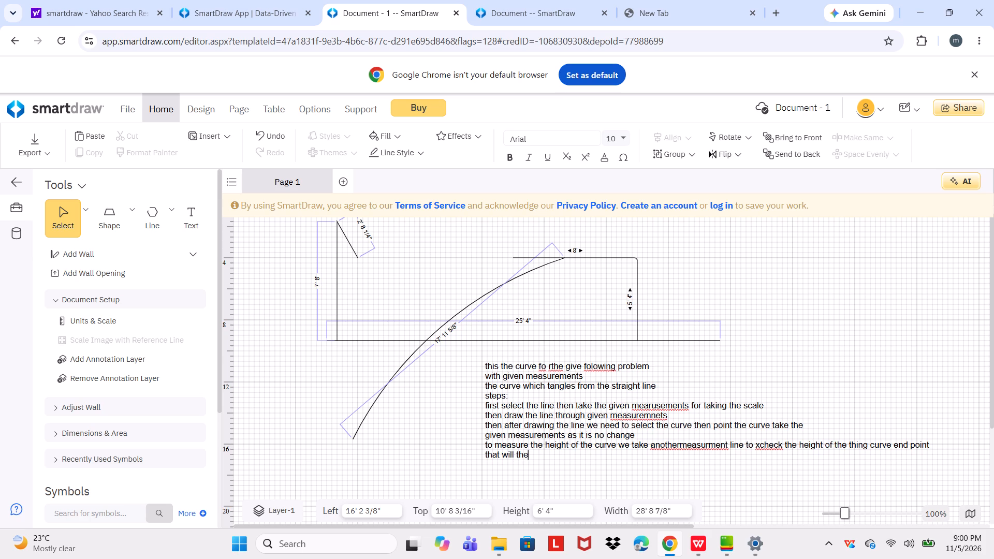
key("space")
type("daigram for the gib")
key("BackSpace")
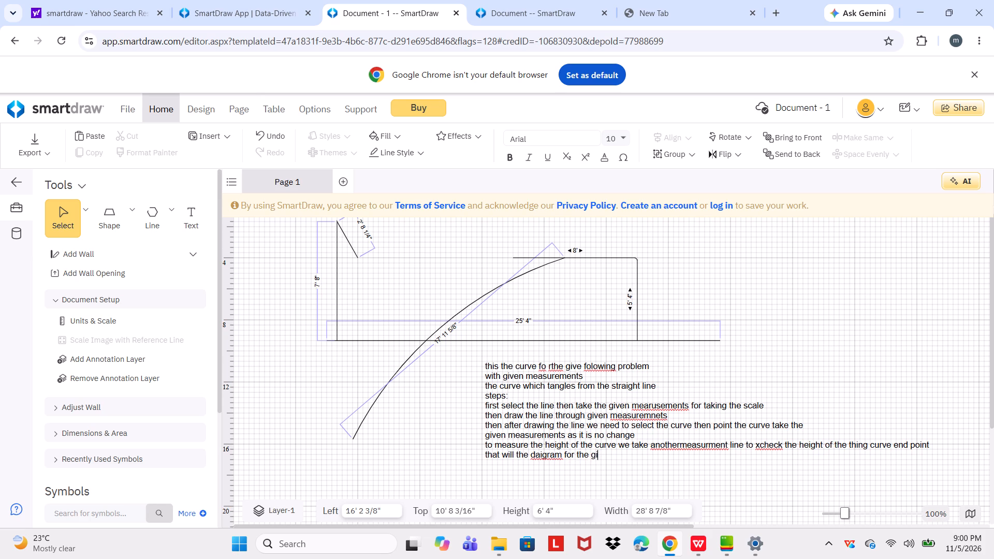
type("ven probkle")
Add a reminder line to the text label reading "ensure that u are taking the given following measuremnts".
key("Return")
type("ensure that u are taking the given")
key("space")
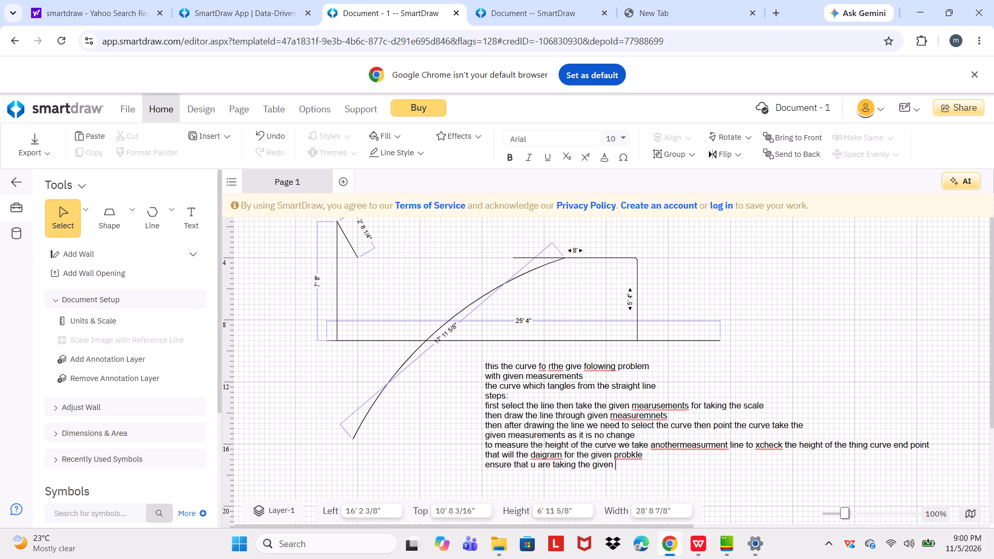
type("fo")
type("llowing")
key("space")
type("mea")
type("suremnts")
key("space")
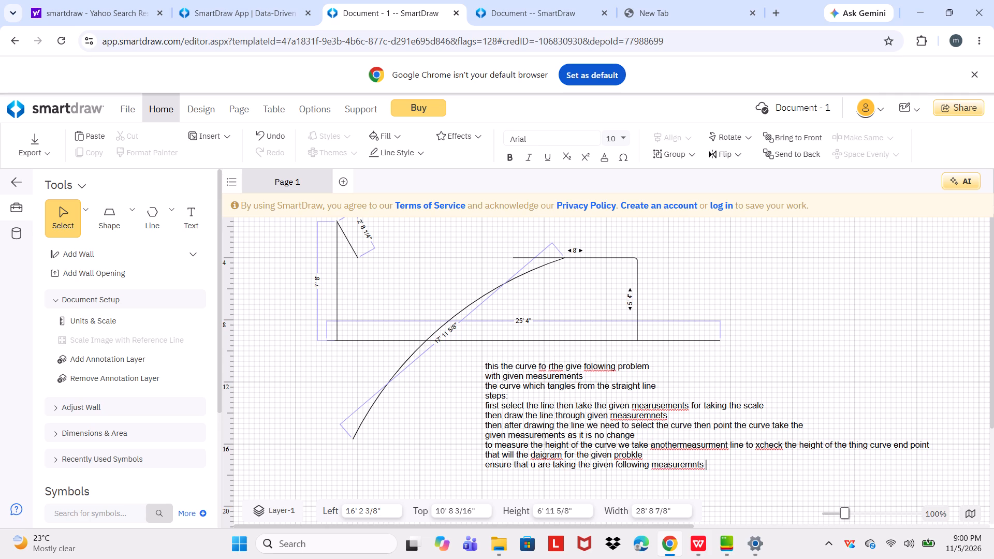
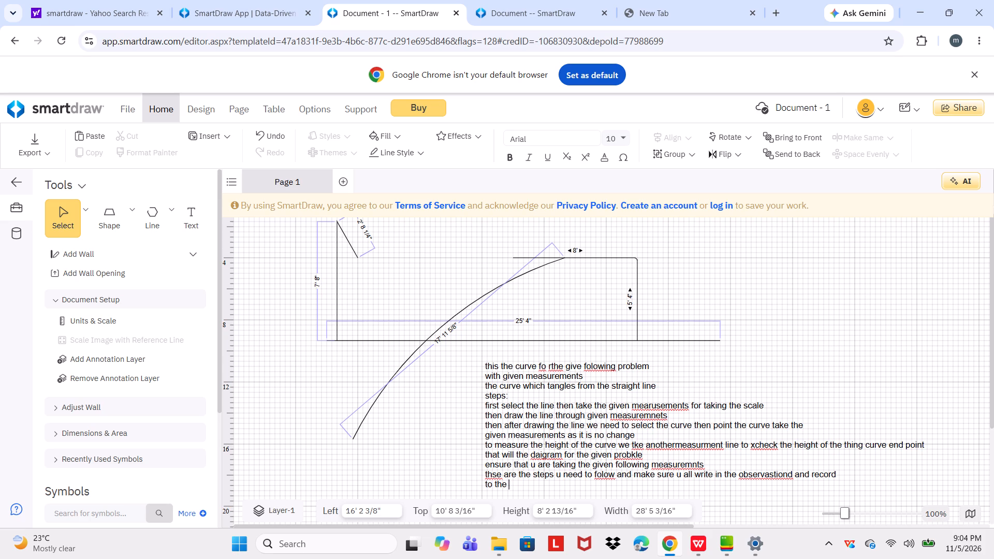
Finish editing the multi-line text label that describes the curve and its drawing steps.
key("Escape")
key("Escape")
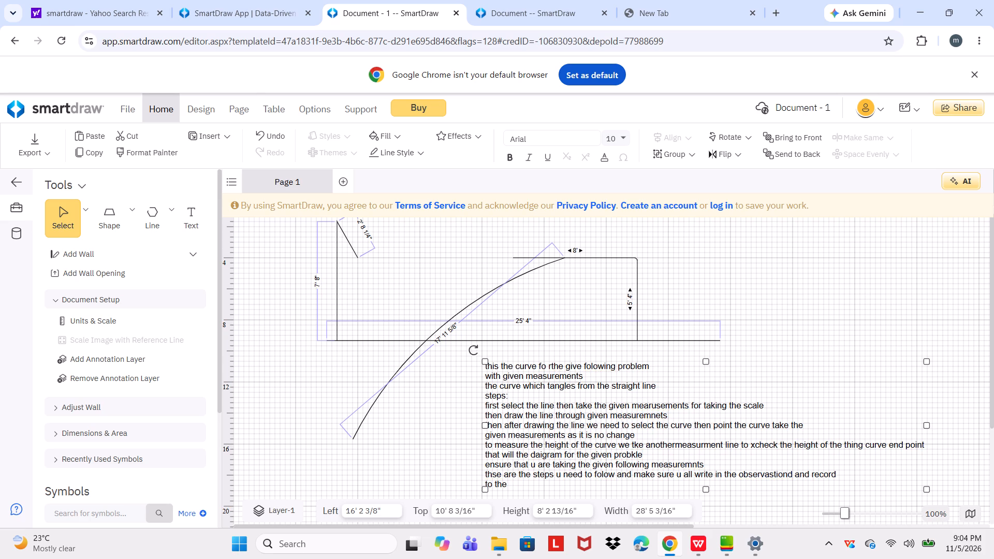
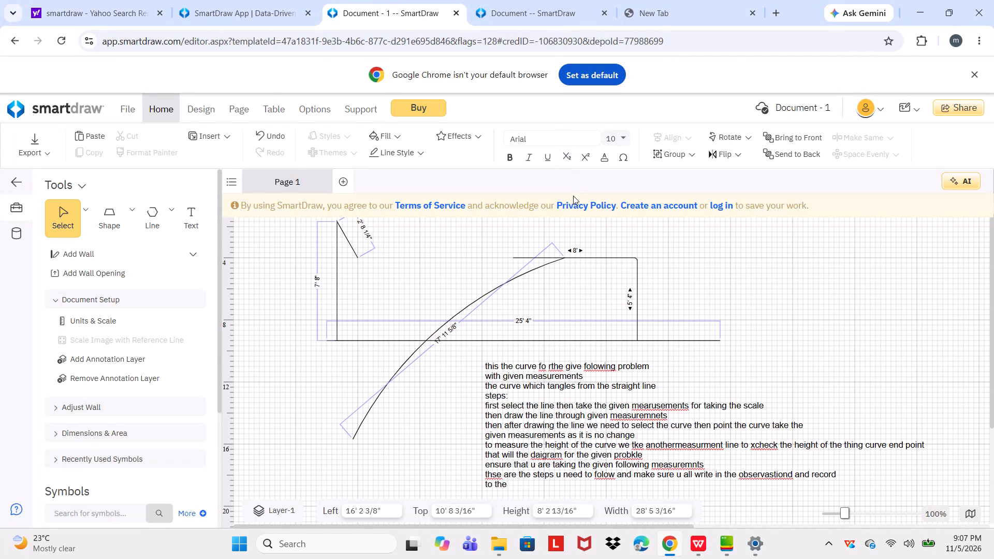
Draw a horizontal straight line about 33' 4" long in the empty area below the multi-line text label.
scroll(573, 196, "down", 1)
scroll(424, 355, "down", 8)
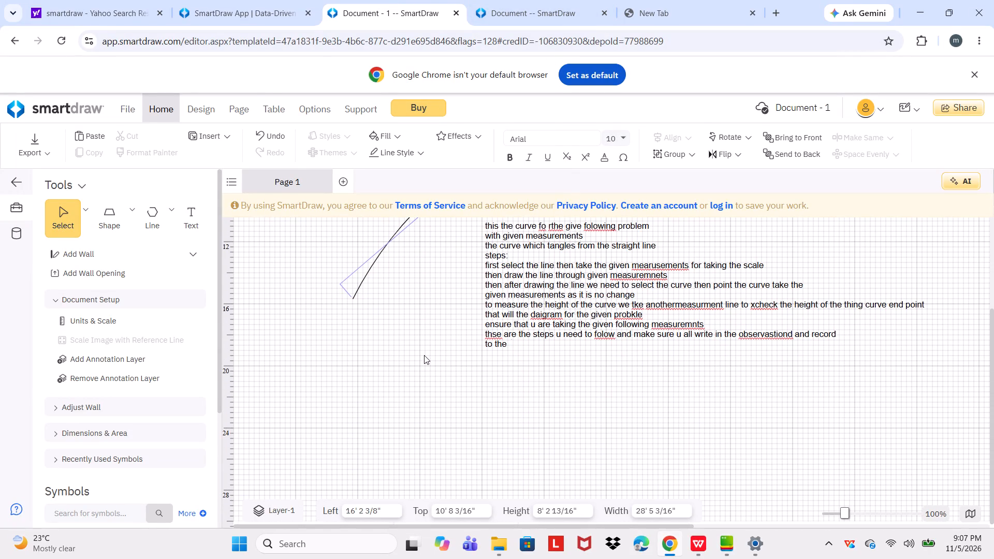
scroll(424, 355, "down", 3)
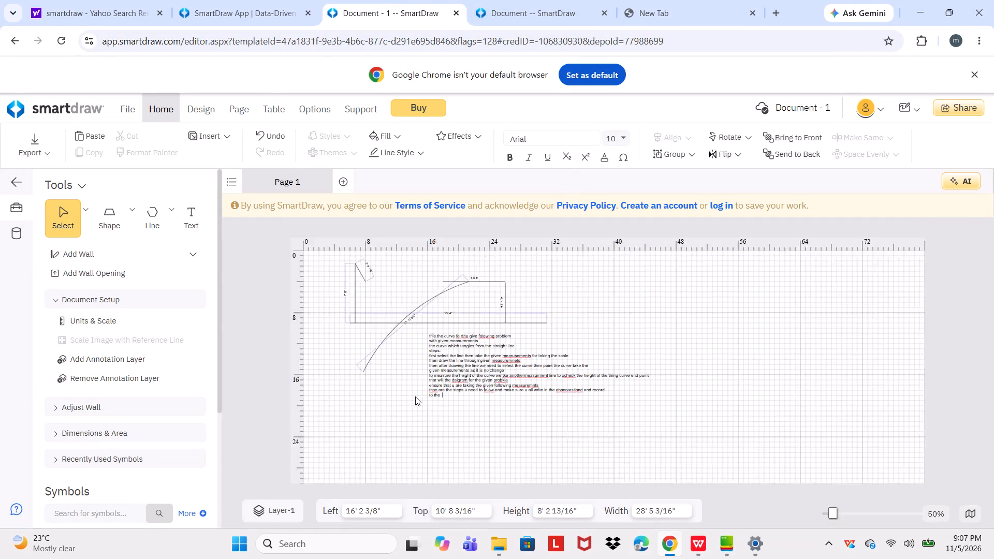
scroll(415, 396, "down", 3)
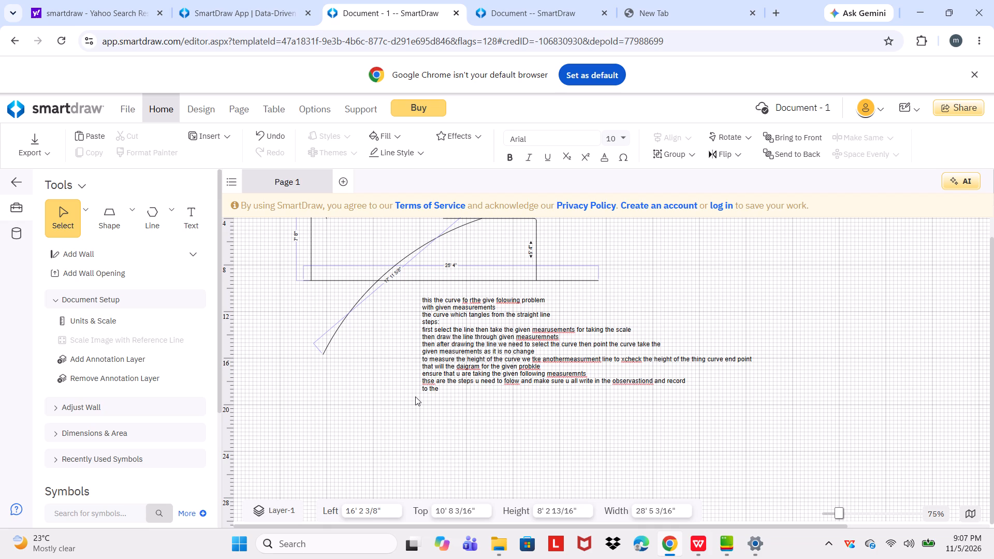
left_click(173, 223)
left_click(200, 271)
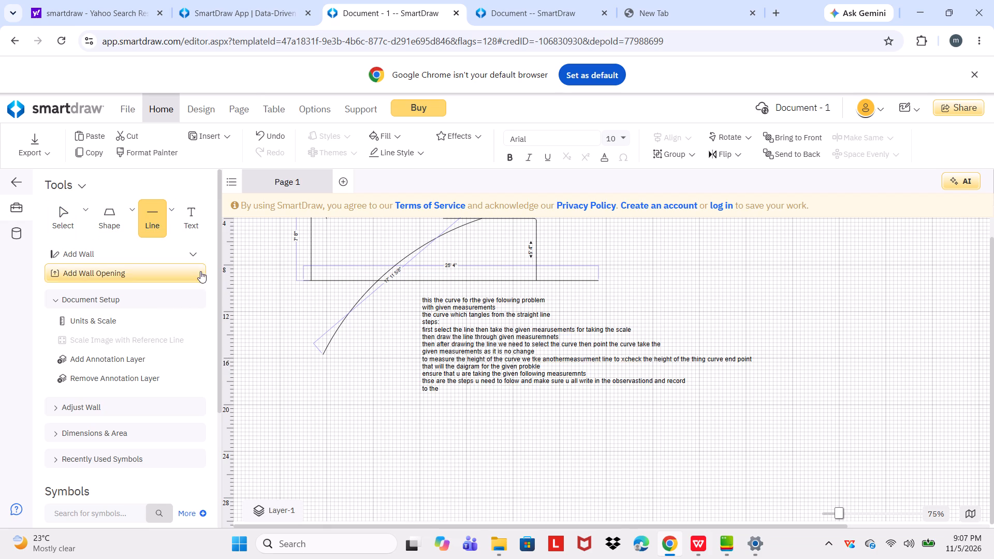
left_click_drag(312, 460, 539, 449)
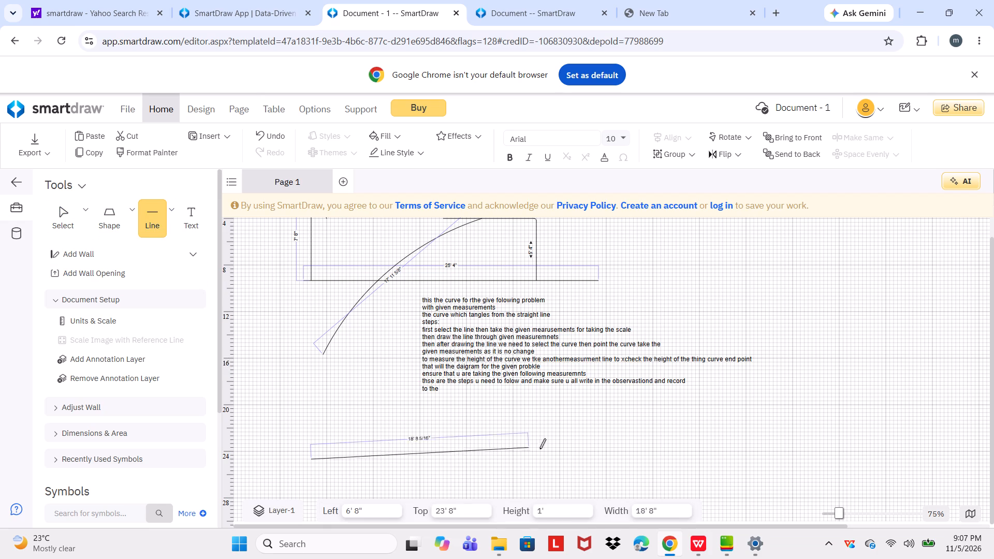
left_click_drag(539, 449, 700, 468)
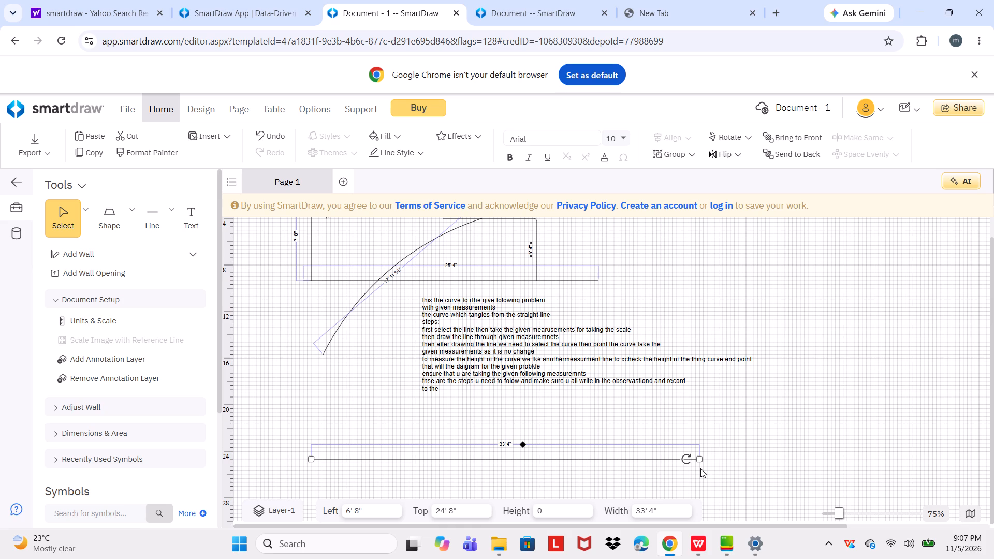
left_click(732, 477)
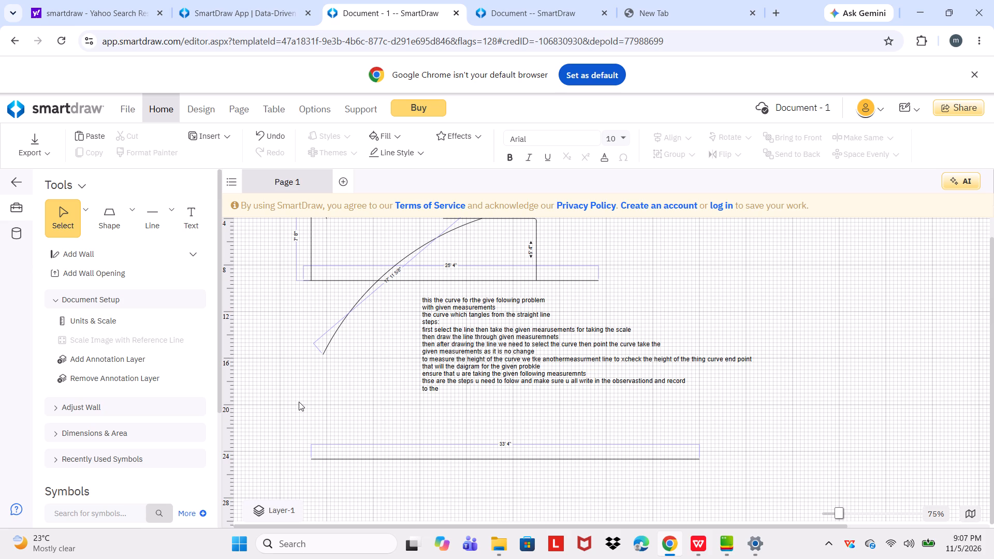
Draw an arc about 16' long rising from the starting end of the 33' 4" line.
left_click(165, 207)
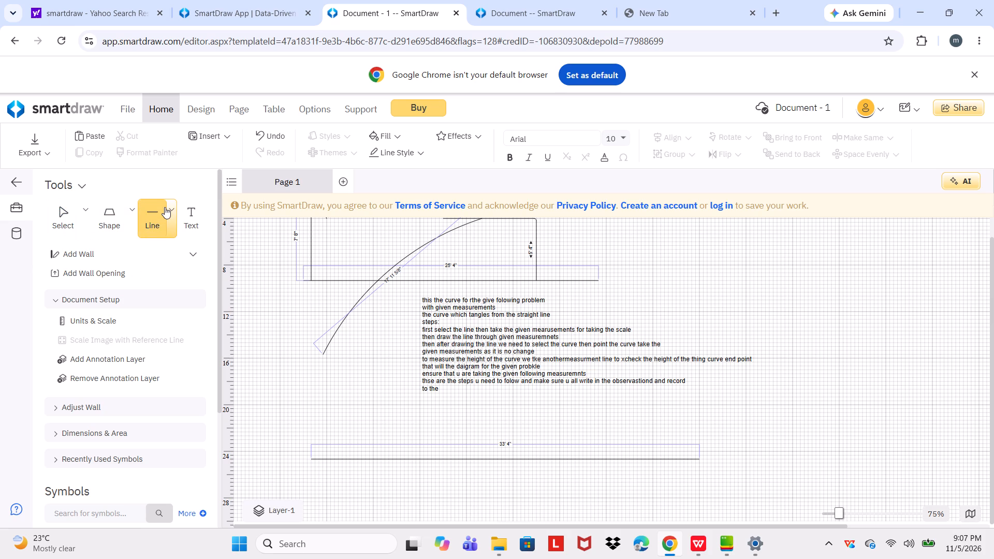
left_click(169, 209)
left_click(197, 290)
left_click_drag(312, 458, 471, 414)
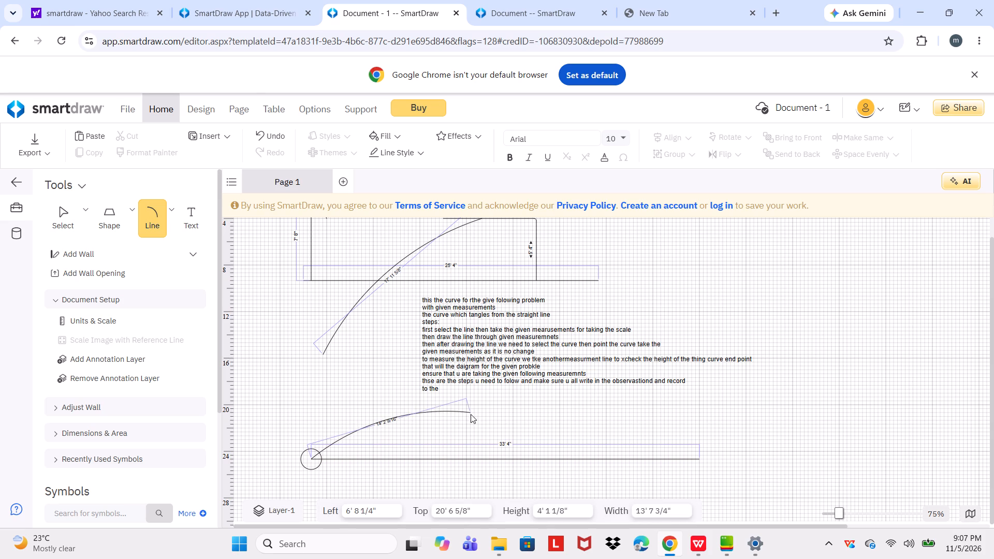
left_click_drag(471, 414, 490, 403)
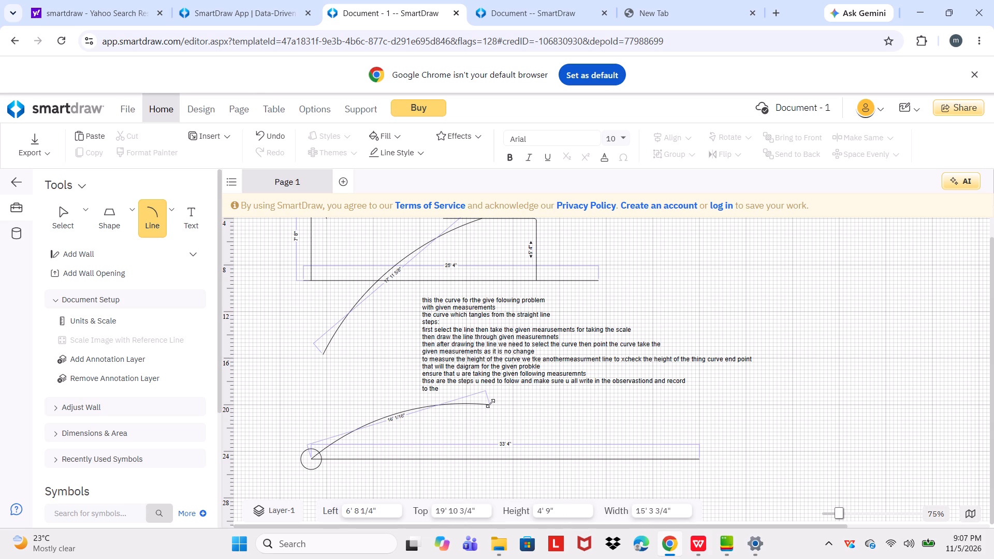
left_click(525, 422)
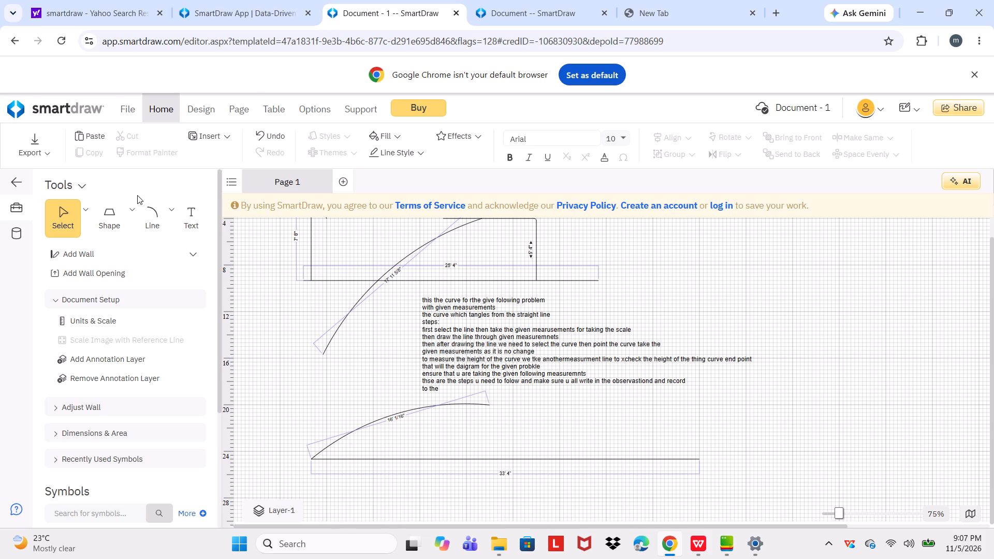
Draw a second arc about 17' 5" long from a point midway along the first arc down to the 33' 4" baseline.
left_click(155, 211)
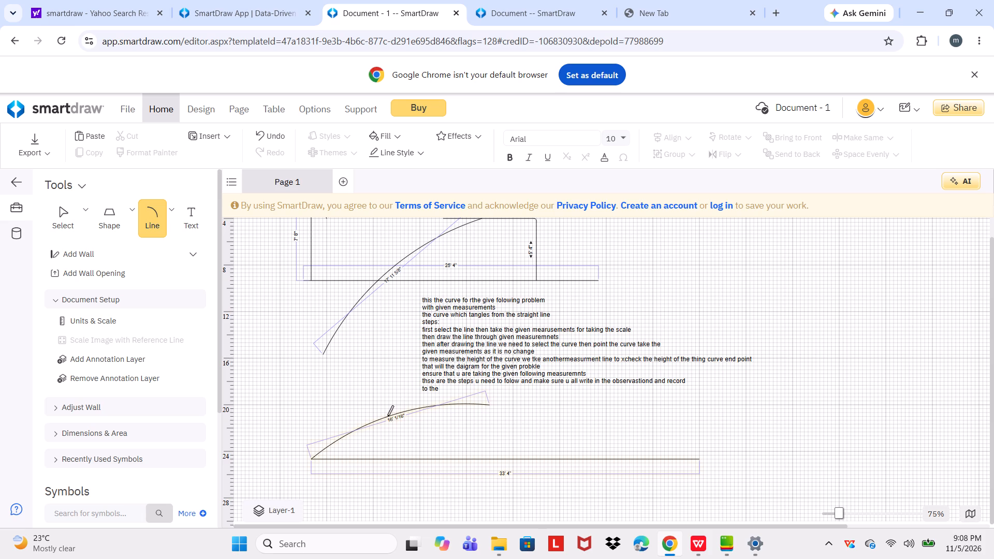
left_click_drag(387, 416, 577, 456)
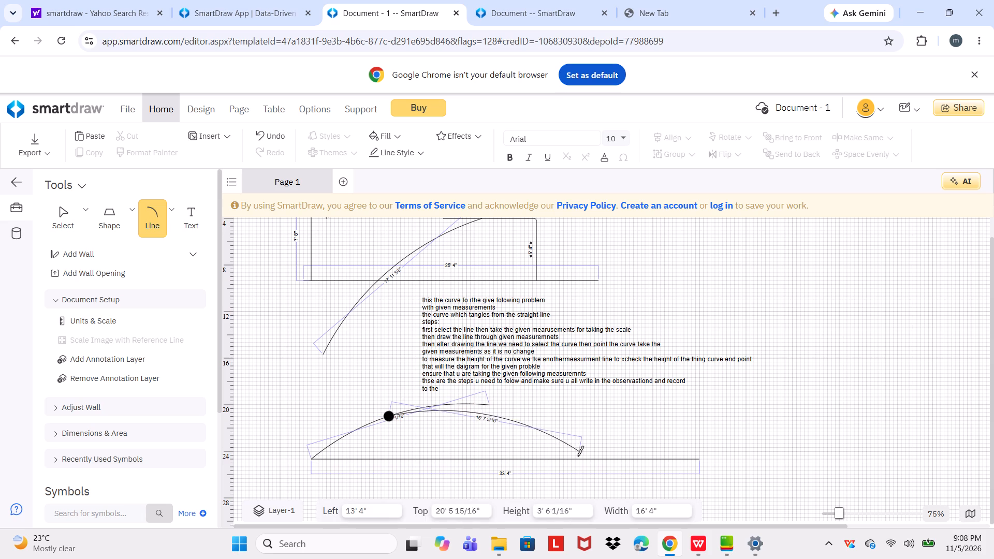
left_click_drag(577, 456, 587, 459)
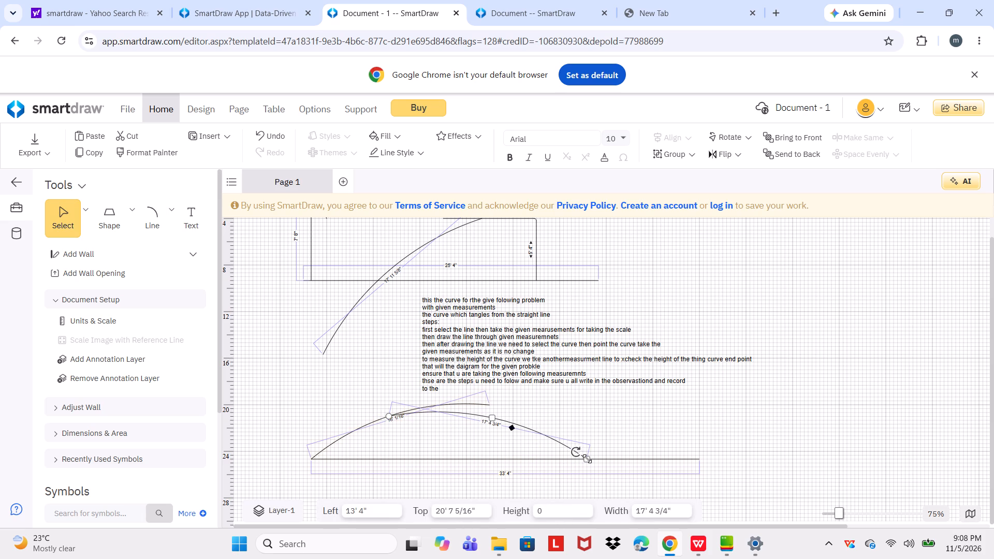
left_click(587, 459)
left_click(450, 487)
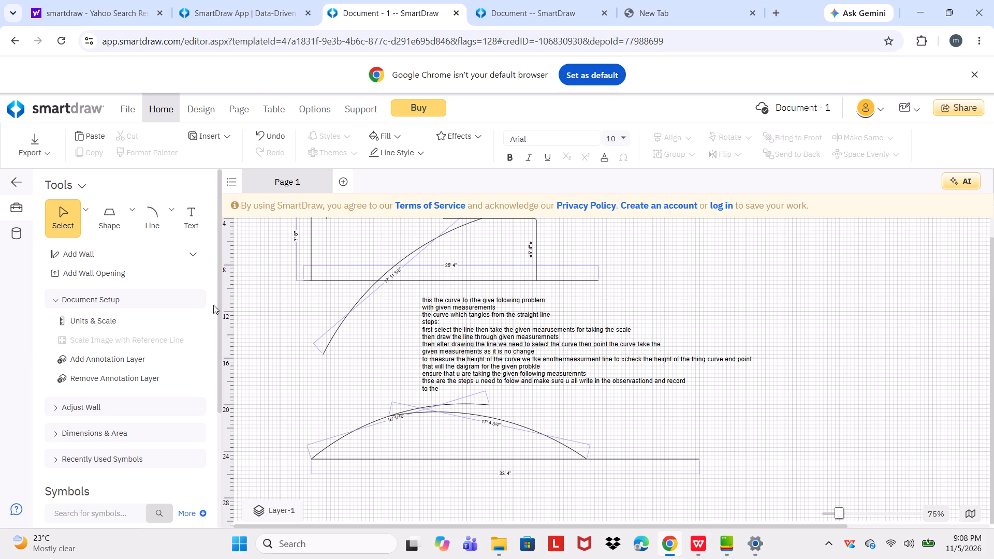
Add two arcs, about 7' 10" and 11' 9" long, from the second arc's start point down to the baseline.
left_click(161, 230)
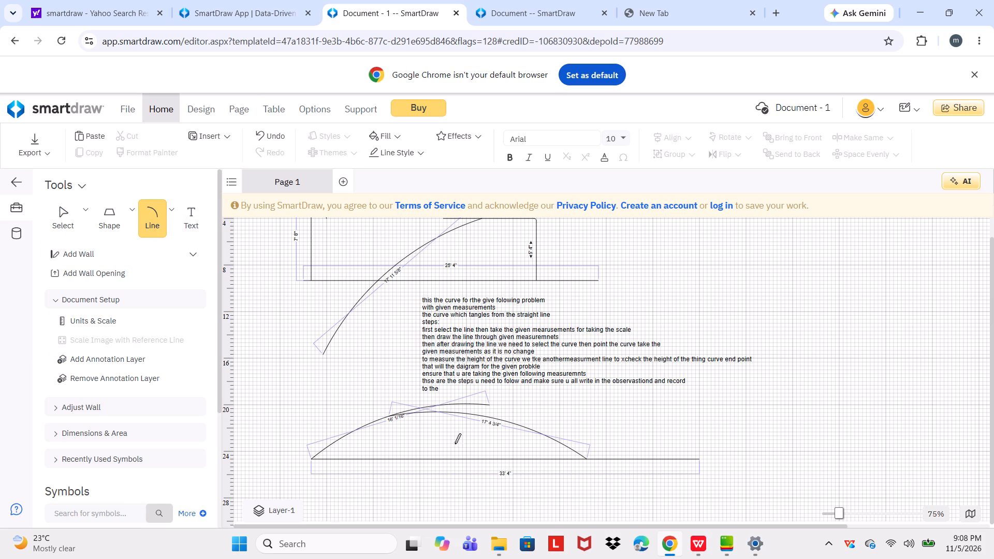
left_click(390, 416)
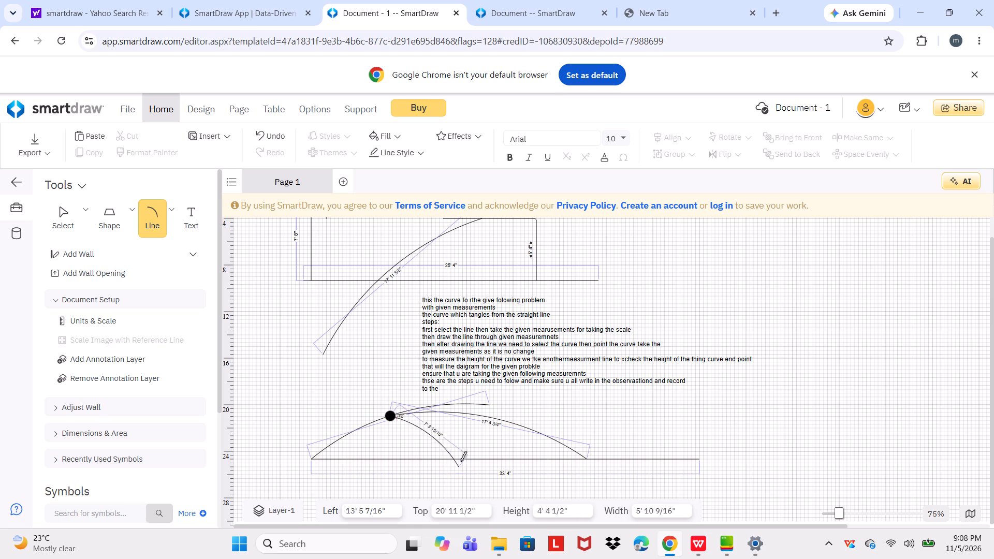
left_click(469, 455)
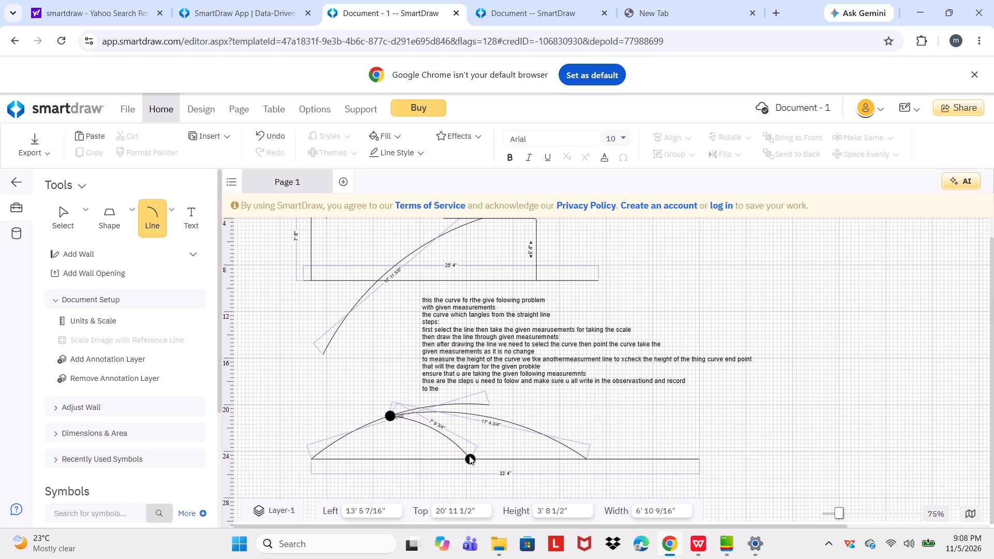
left_click(156, 224)
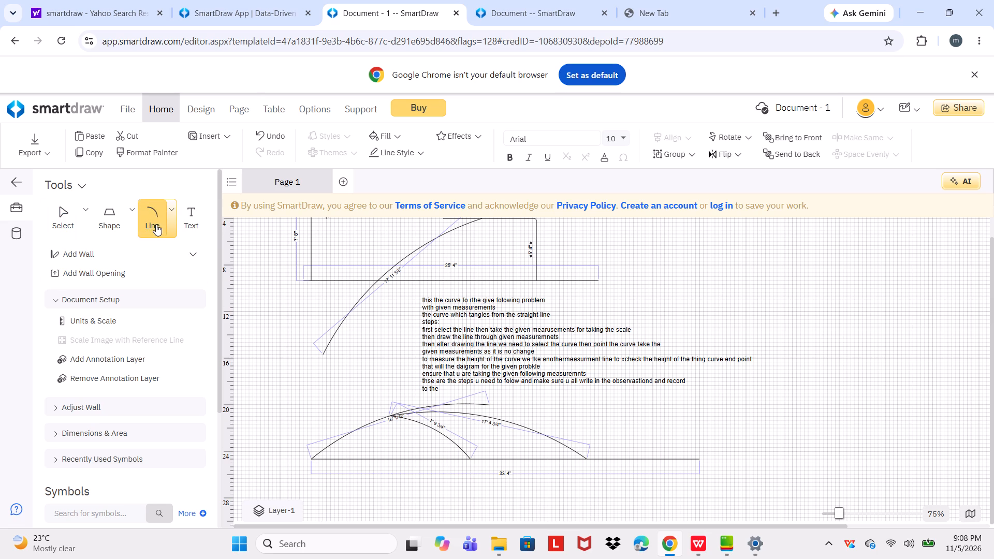
left_click(391, 416)
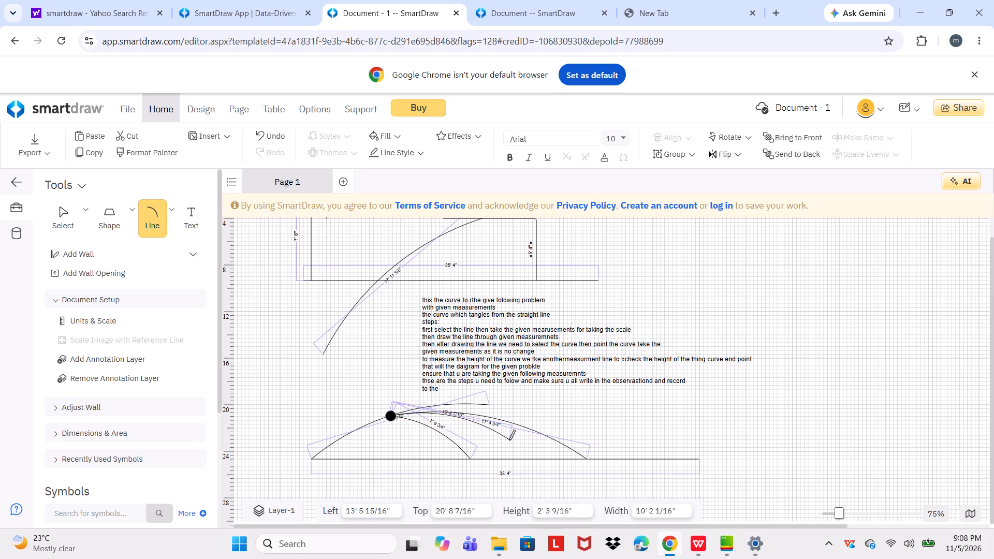
left_click(522, 453)
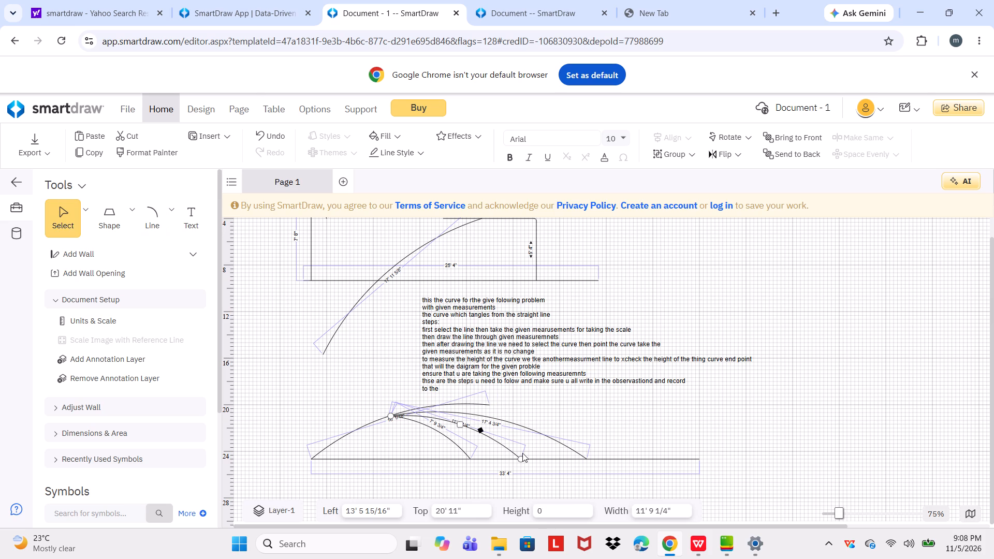
Add two more arcs from the shared start point to the baseline, about 5' 1" and 20' 10" long.
left_click(148, 228)
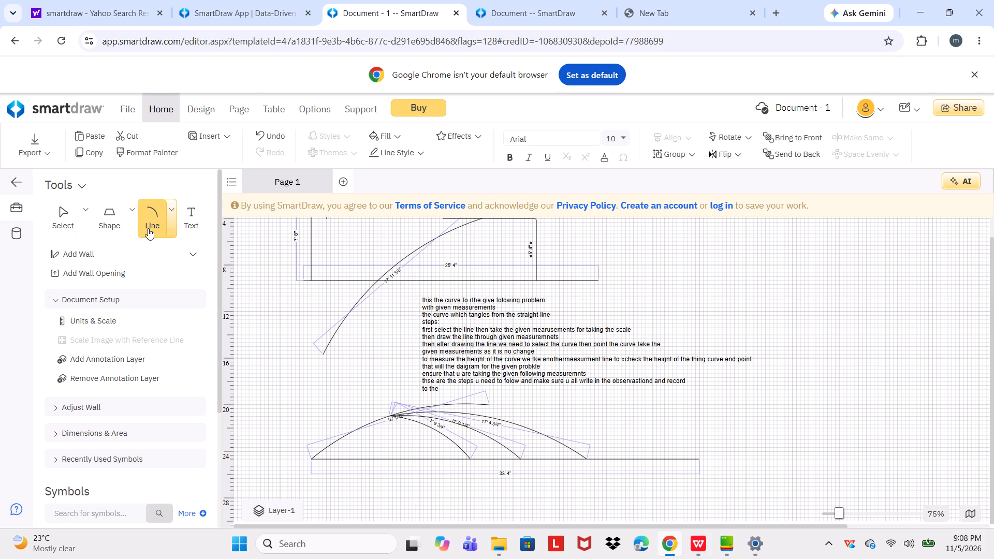
left_click(389, 415)
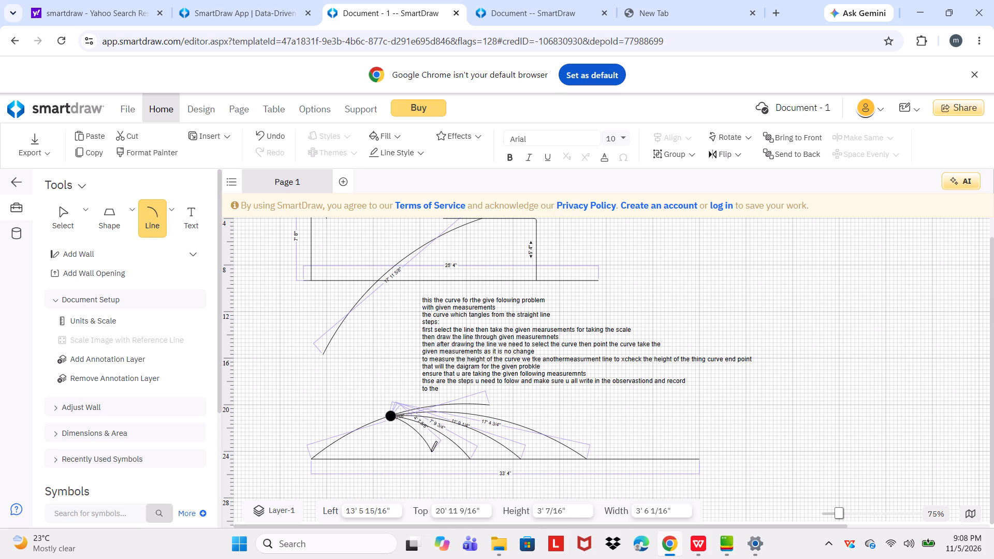
left_click(431, 454)
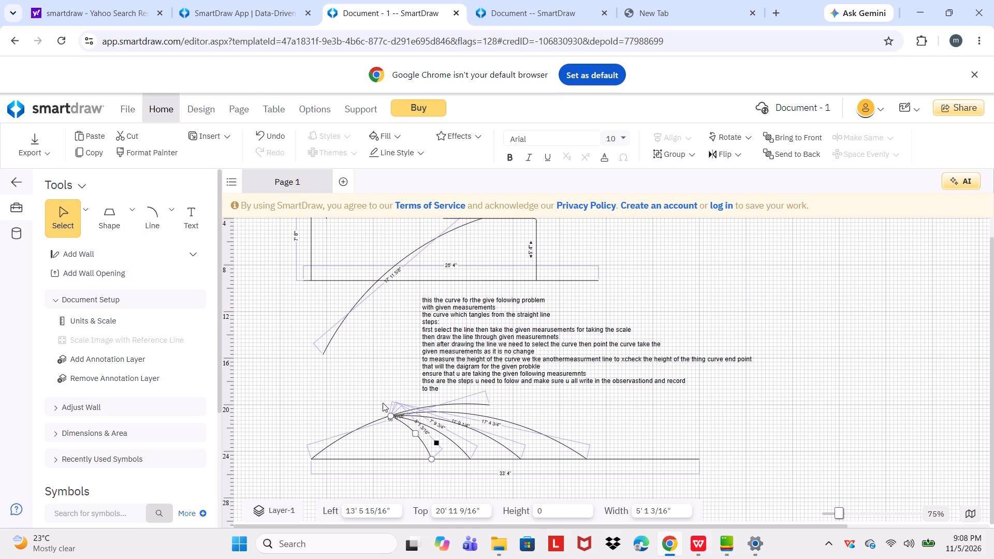
left_click(153, 226)
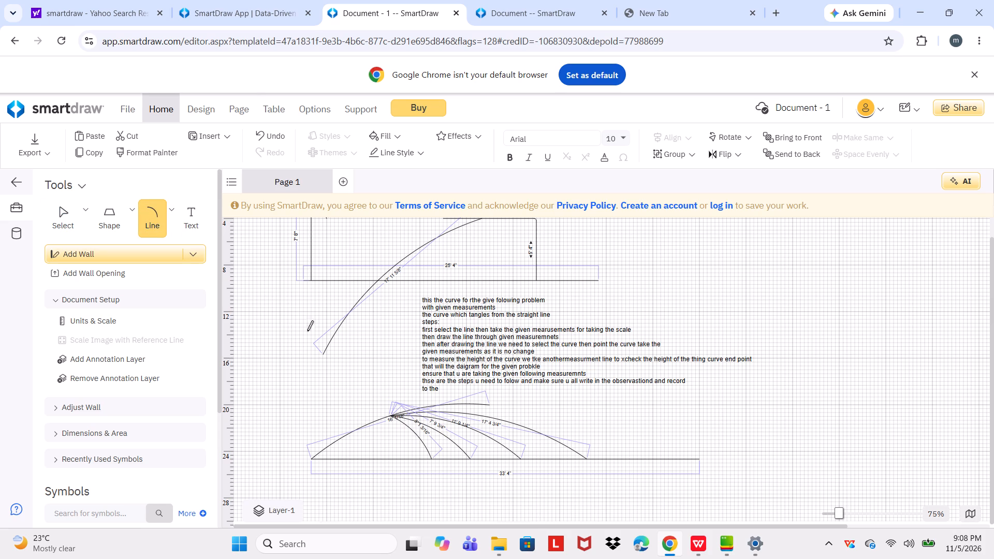
left_click(390, 416)
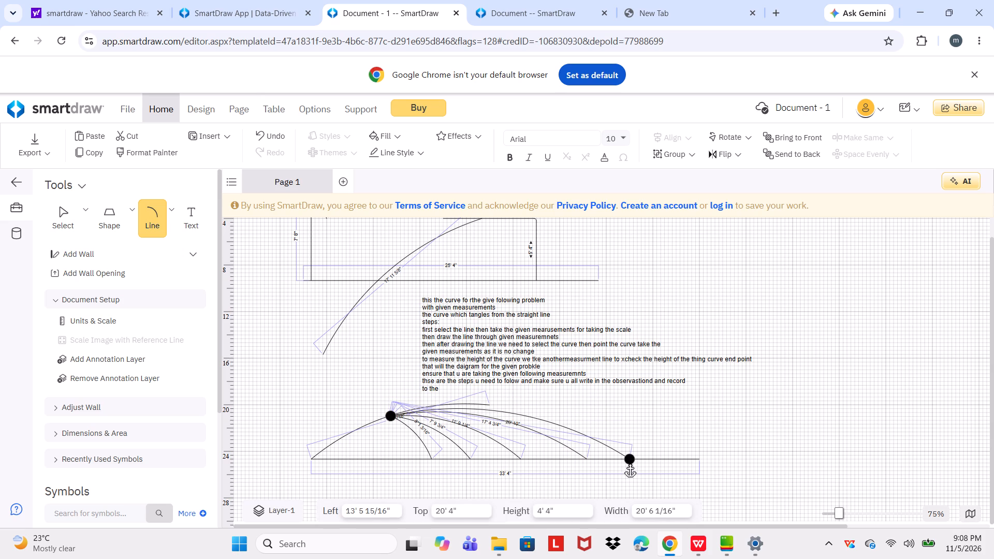
left_click(630, 462)
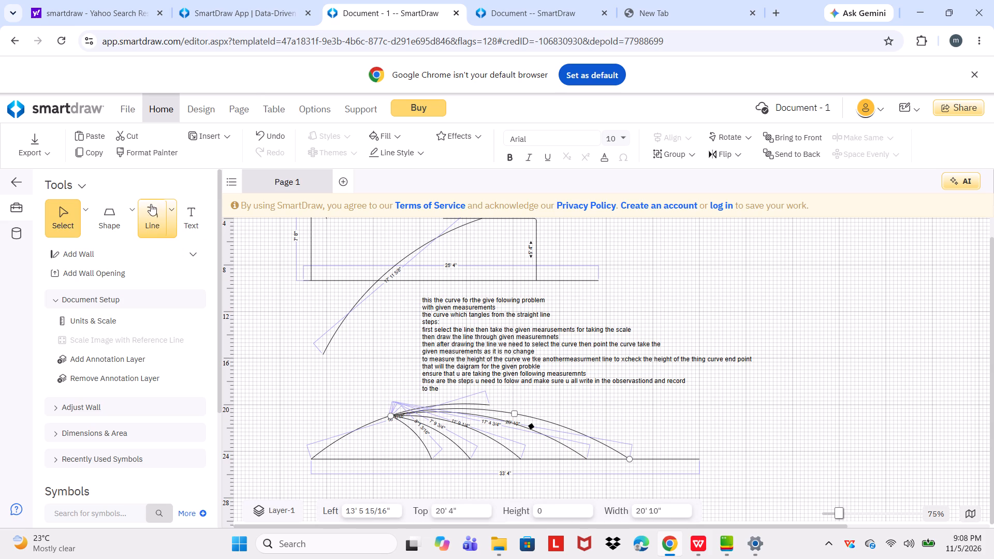
Draw a short, steep arc about 4' long from the shared start point down to the baseline.
left_click(150, 206)
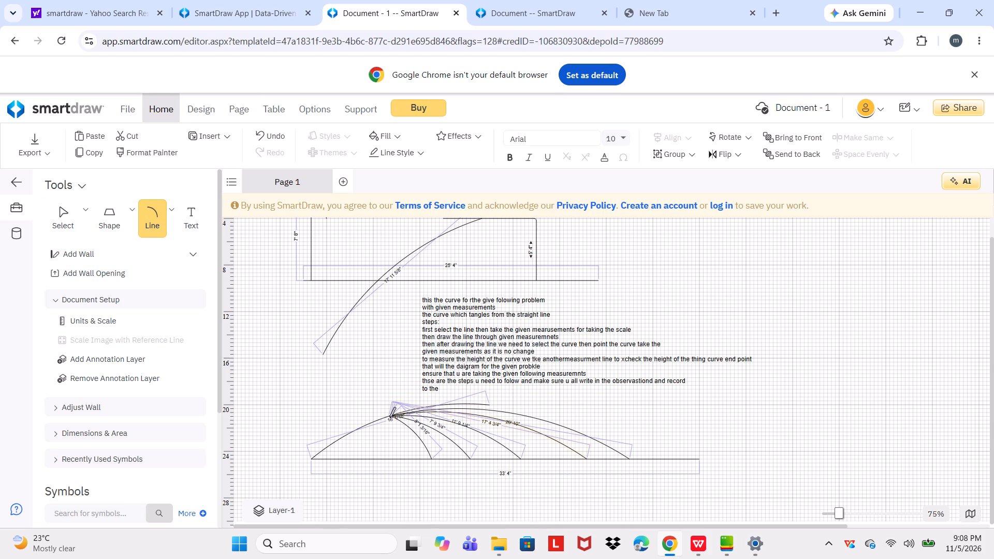
left_click(391, 417)
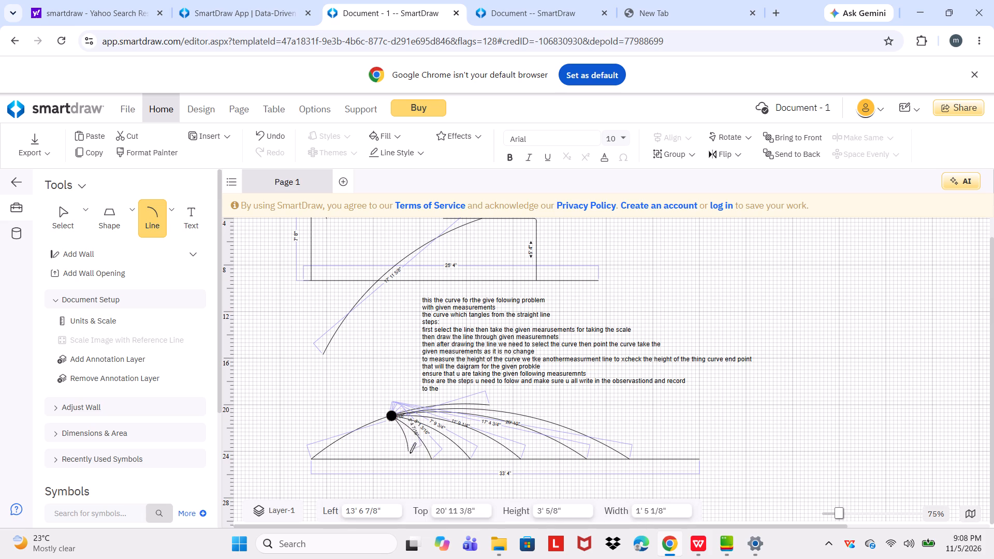
left_click(410, 457)
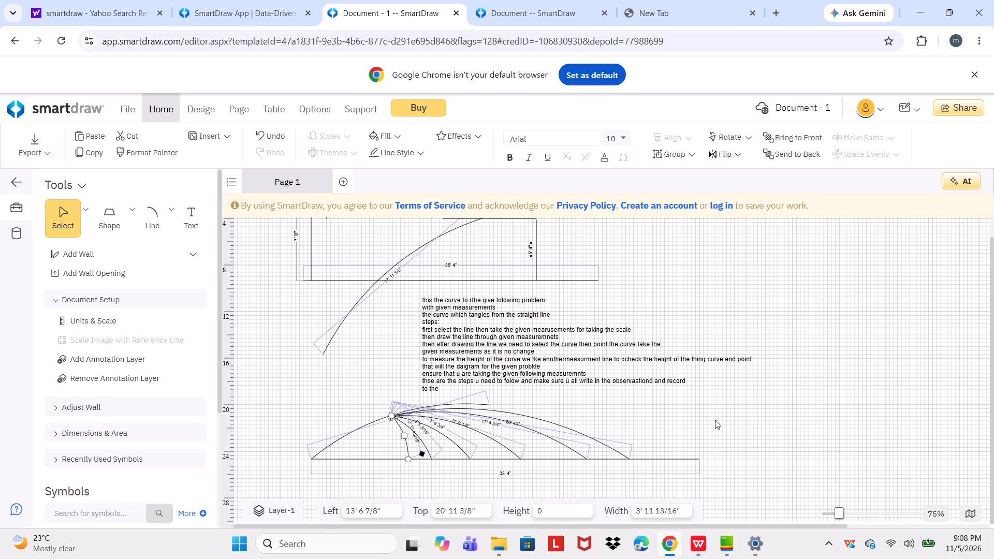
left_click(721, 418)
scroll(721, 418, "down", 1)
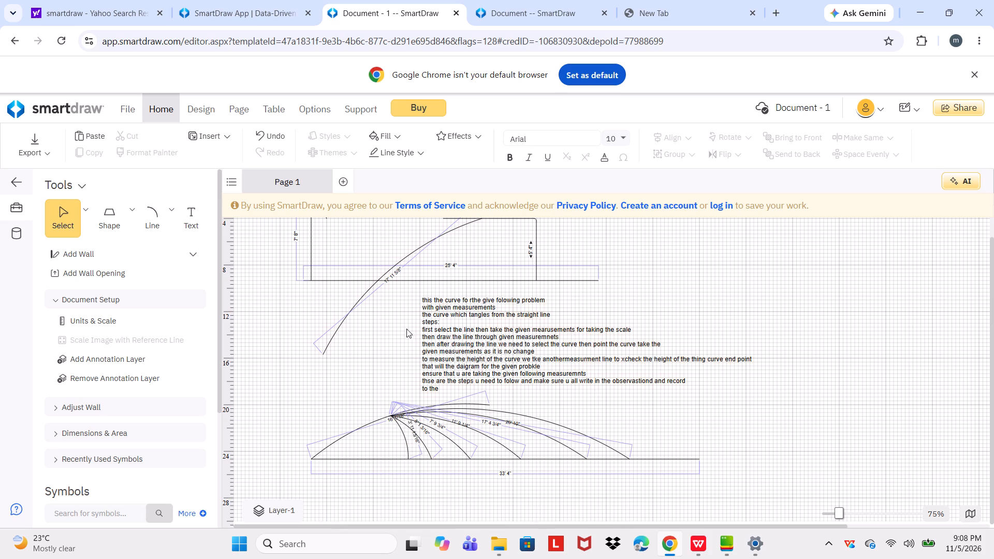
Draw a stepped segmented line from the arcs' shared start point, about 7' 11" wide and 11" high, running away from the fan.
left_click(168, 220)
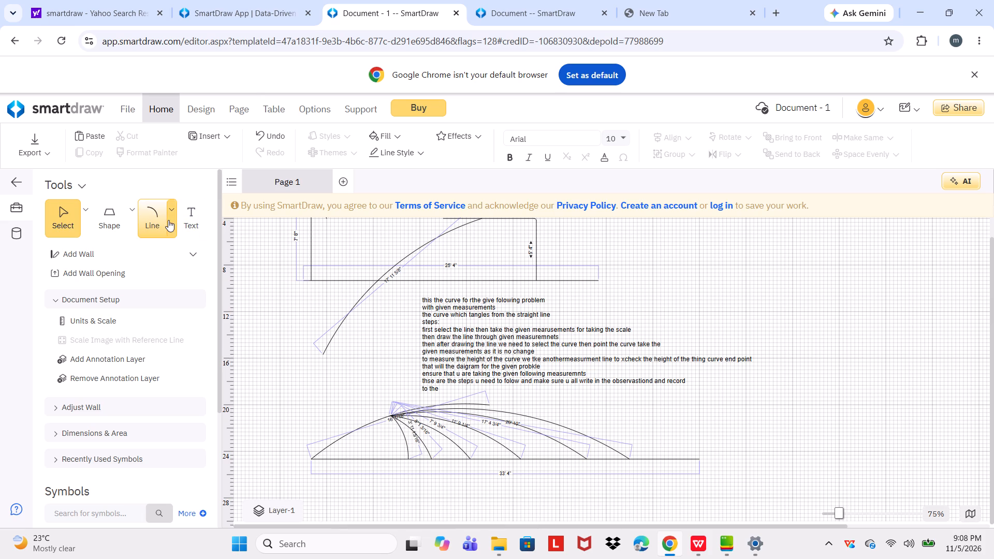
left_click(230, 302)
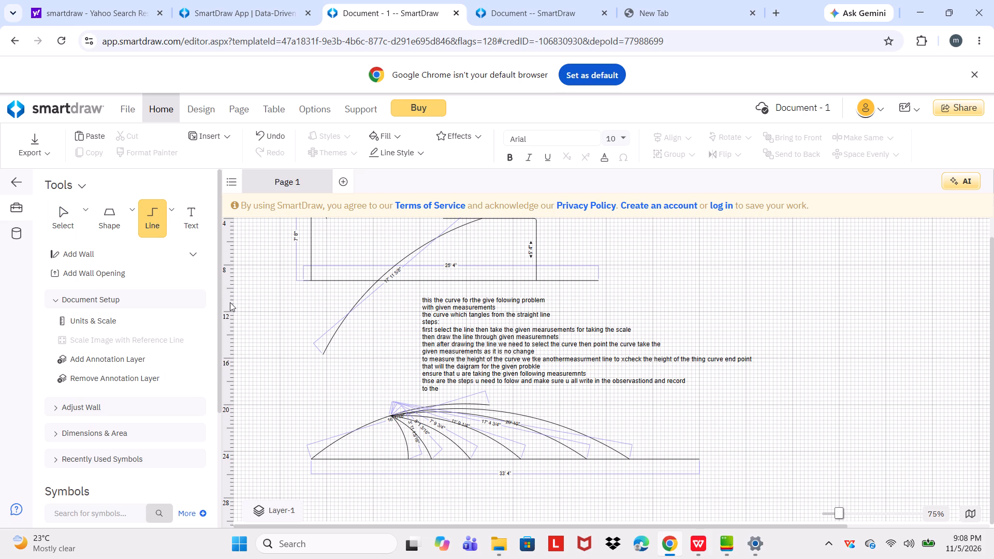
left_click(390, 414)
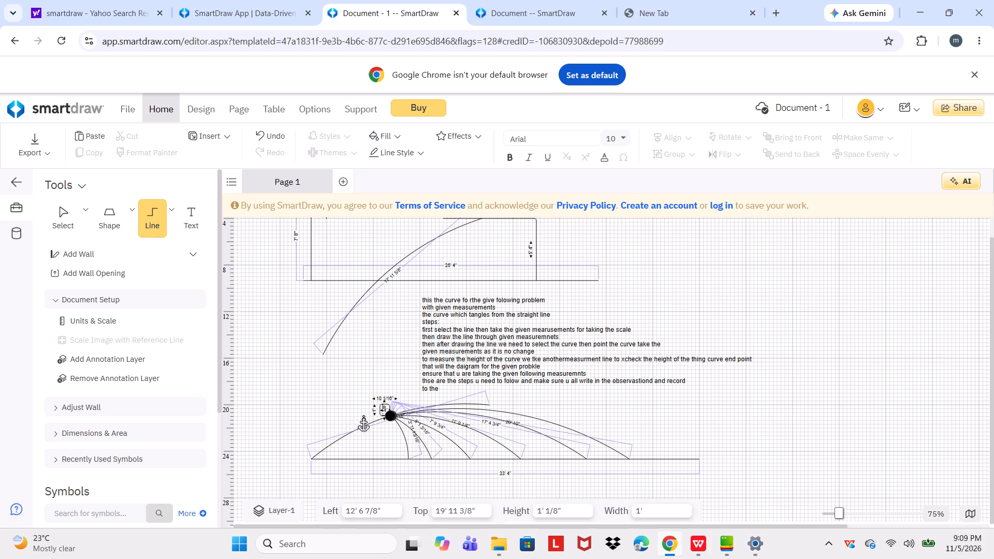
left_click(298, 406)
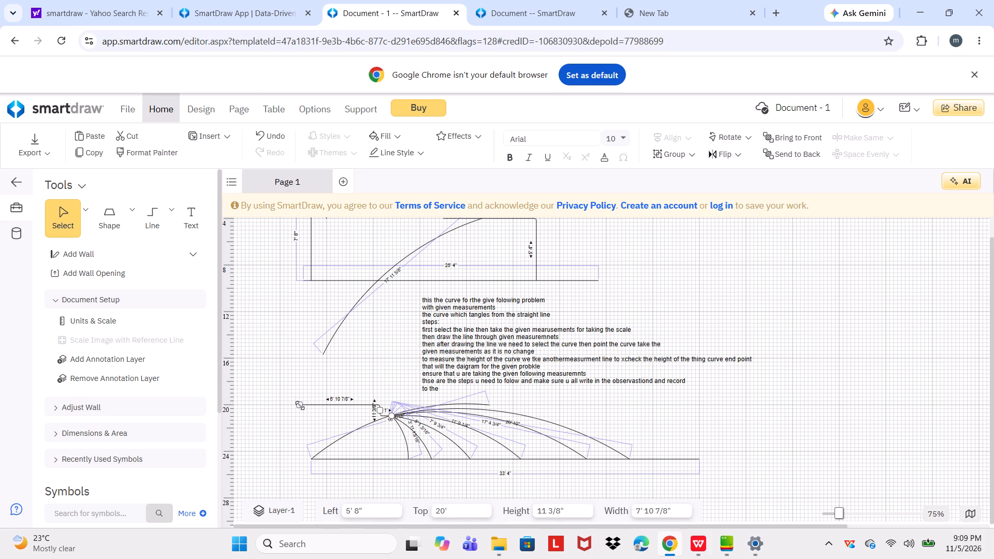
left_click(300, 406)
Continue the stepped line from its free end down to the baseline's start, about 4' 5" high and 1' 4" wide.
left_click(155, 223)
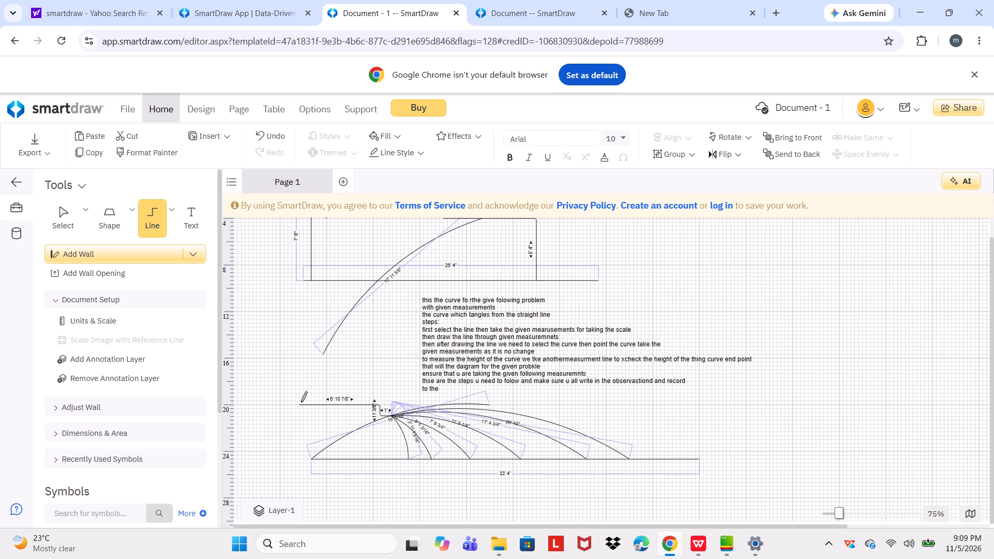
left_click(299, 405)
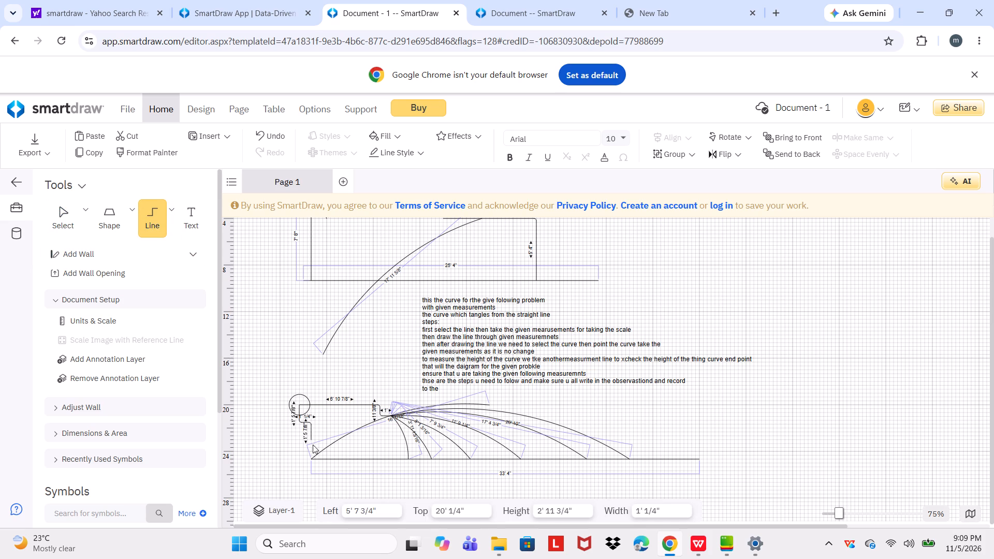
left_click(314, 455)
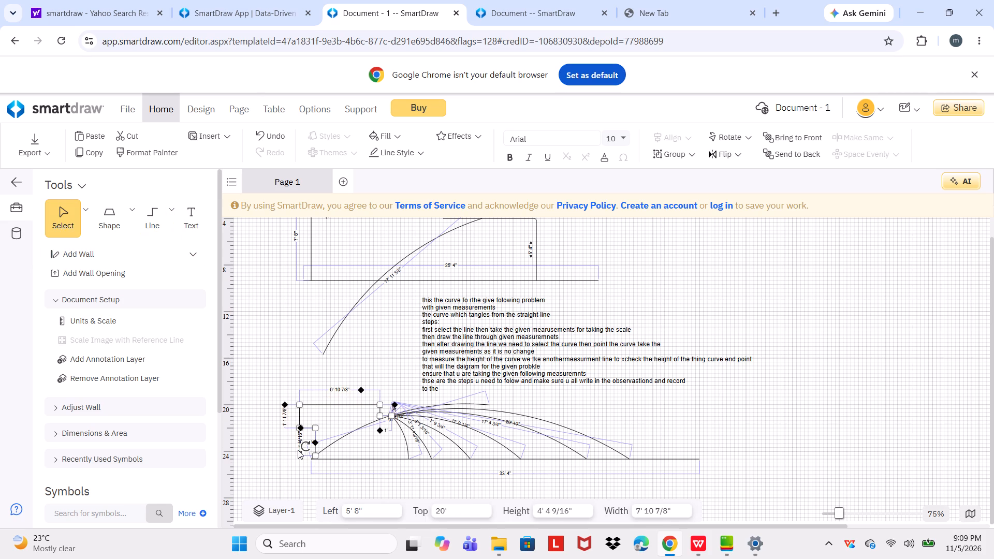
left_click(286, 453)
Add a text note beside the fan of arcs reading "this will be the secong construction for the this the measuremnets are diven in floows thenn".
scroll(508, 423, "down", 1)
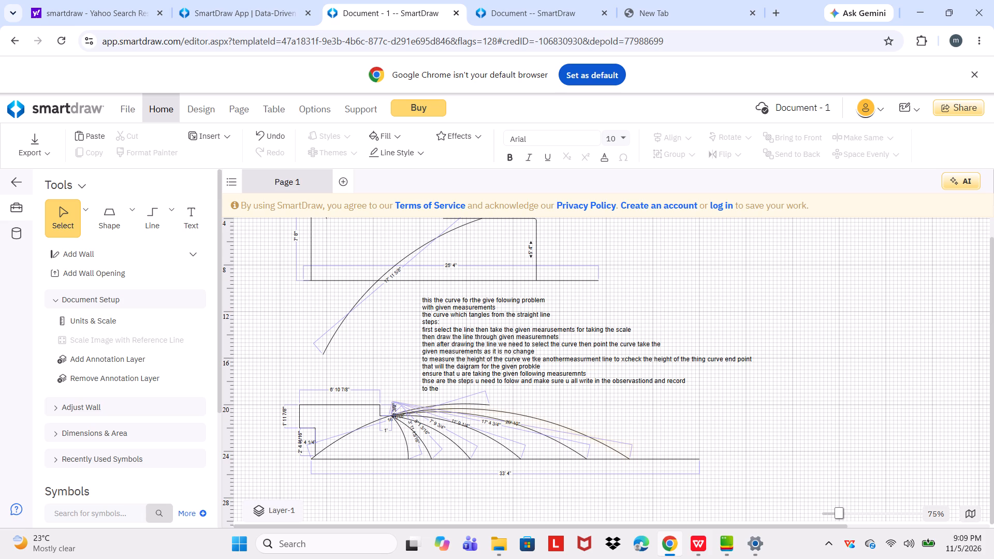
scroll(507, 423, "down", 1)
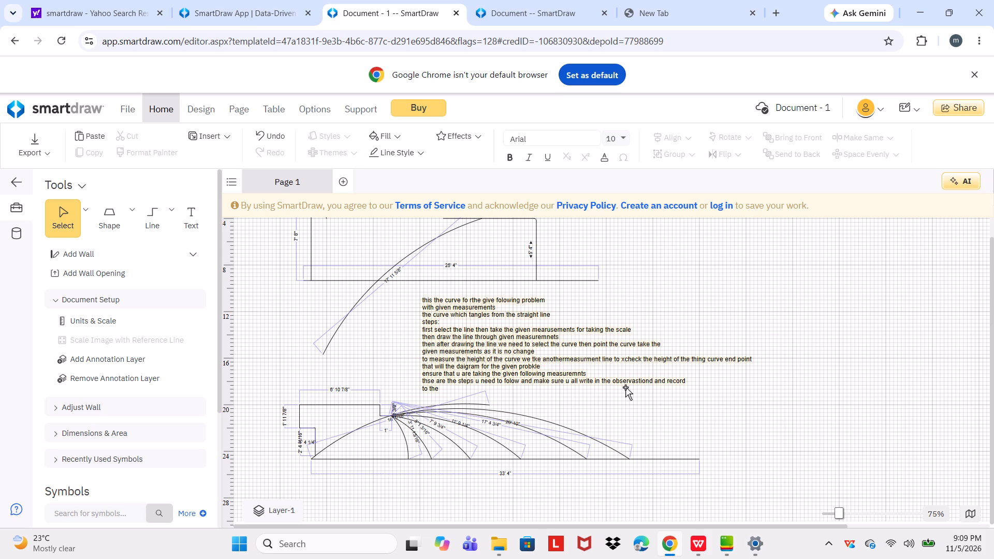
scroll(625, 387, "down", 2)
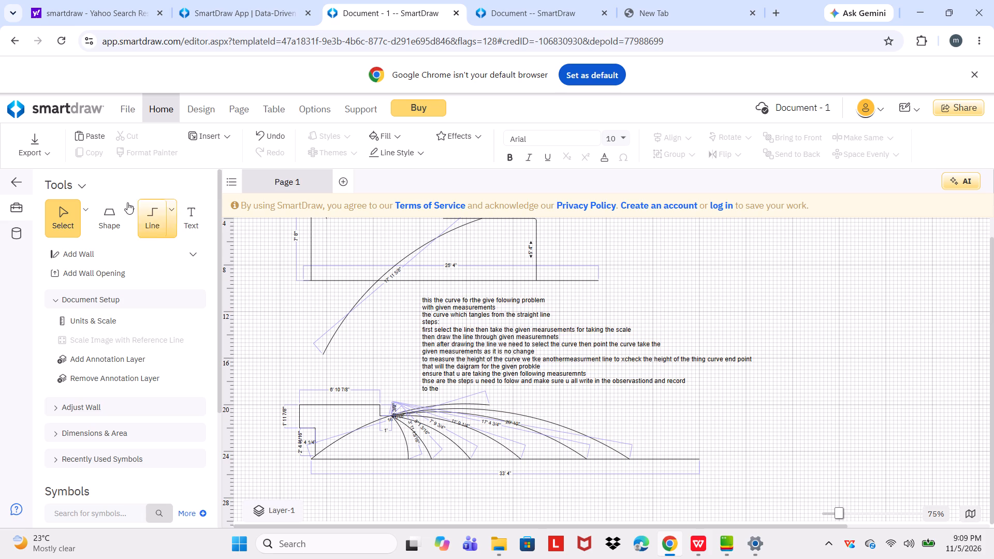
left_click(191, 219)
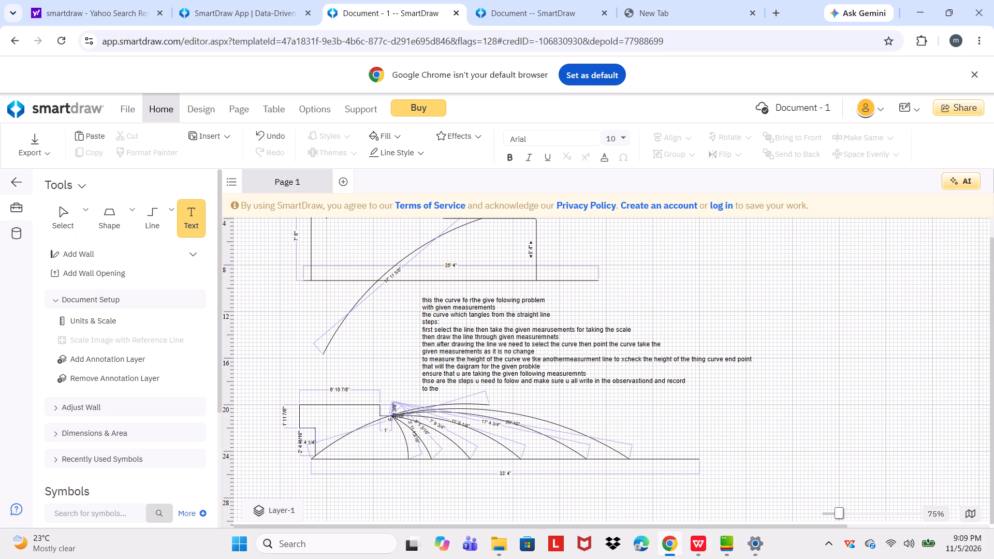
left_click(741, 414)
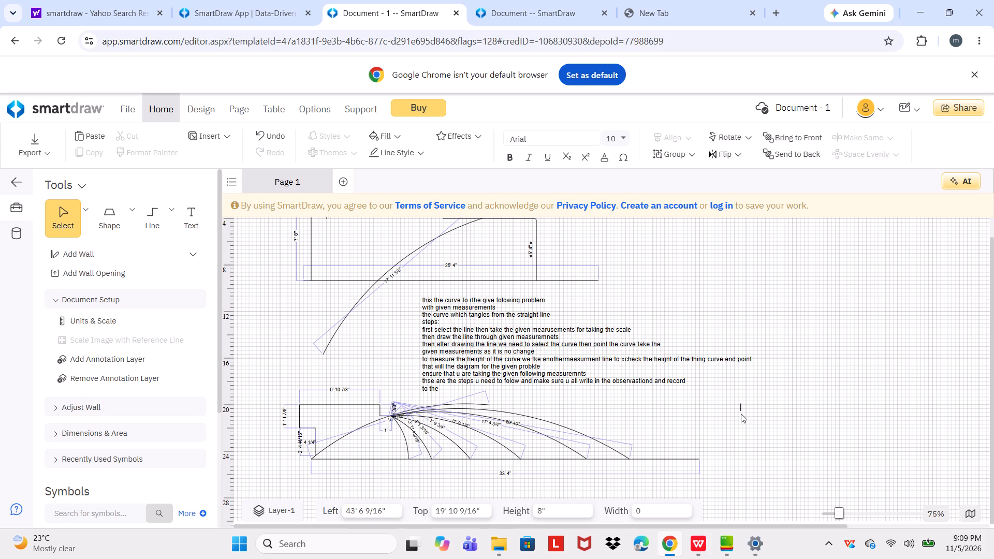
type("this will be the secong")
key("space")
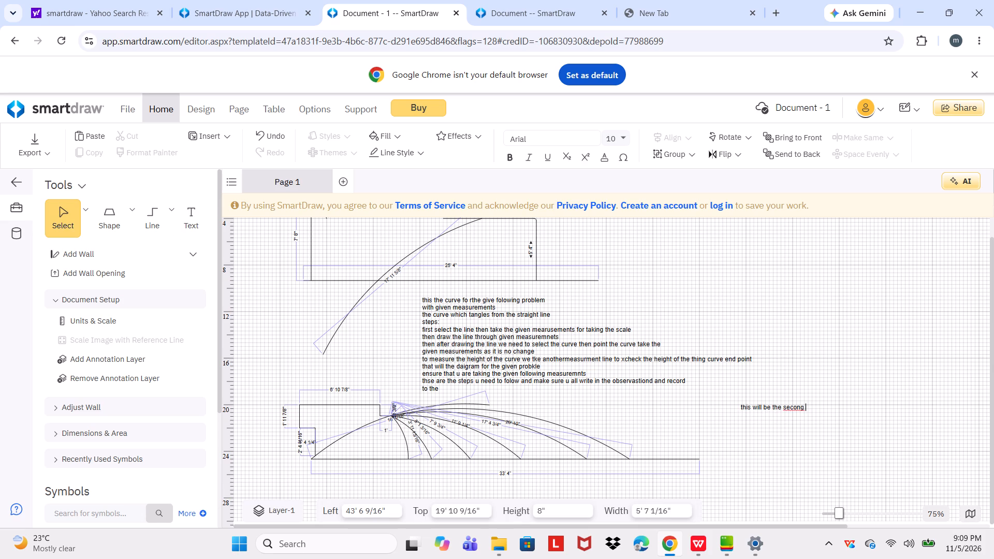
type("construction for the")
key("space")
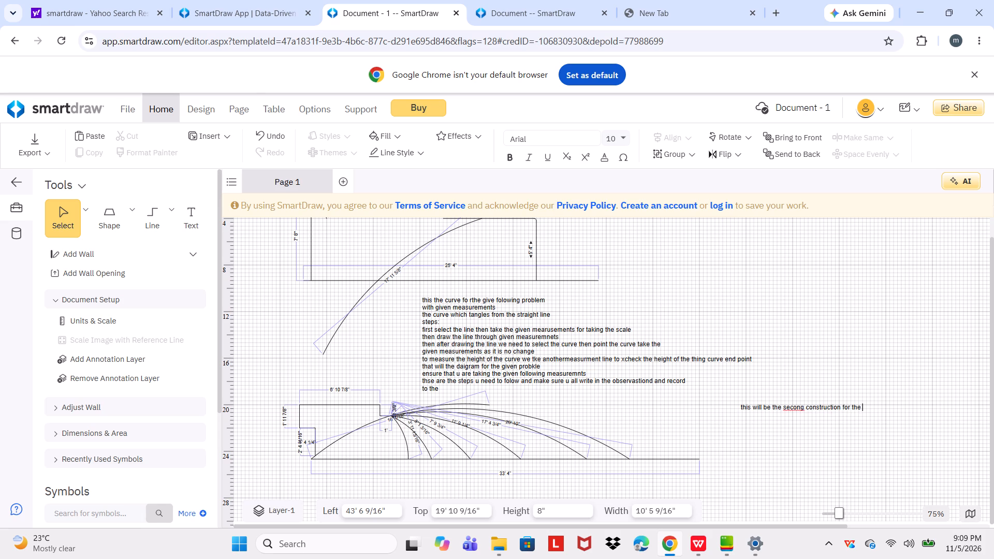
type("this the measuremnets are")
key("space")
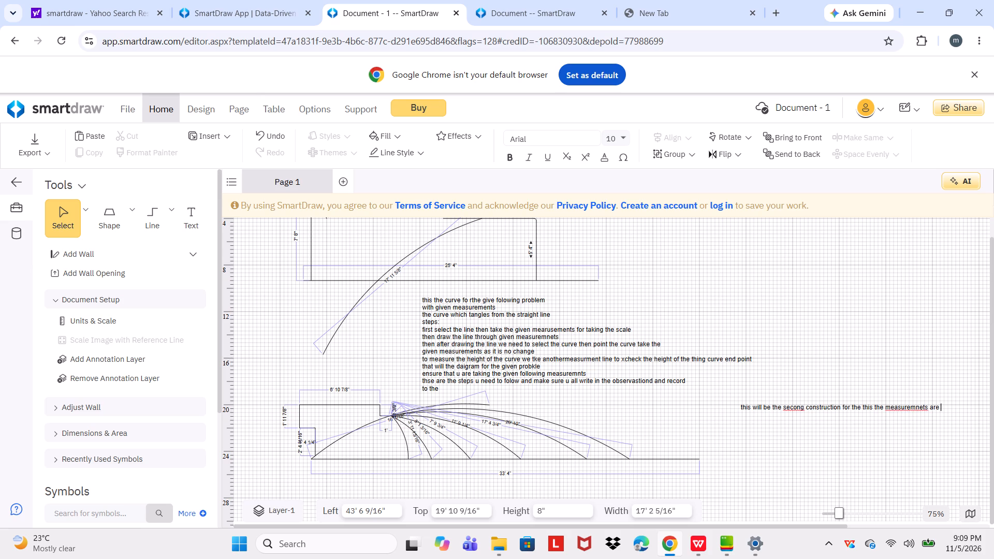
type("diven in floows thenn")
key("space")
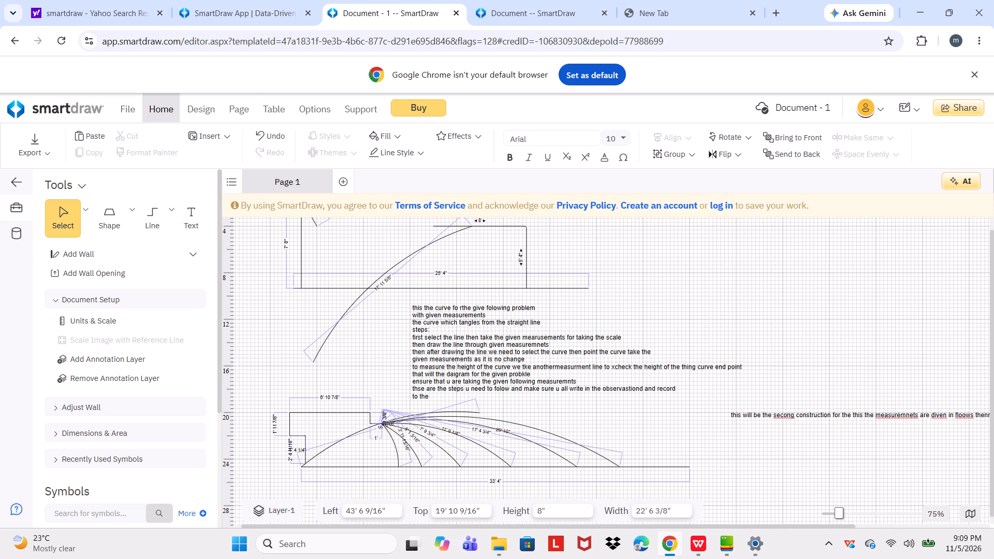
key("Return")
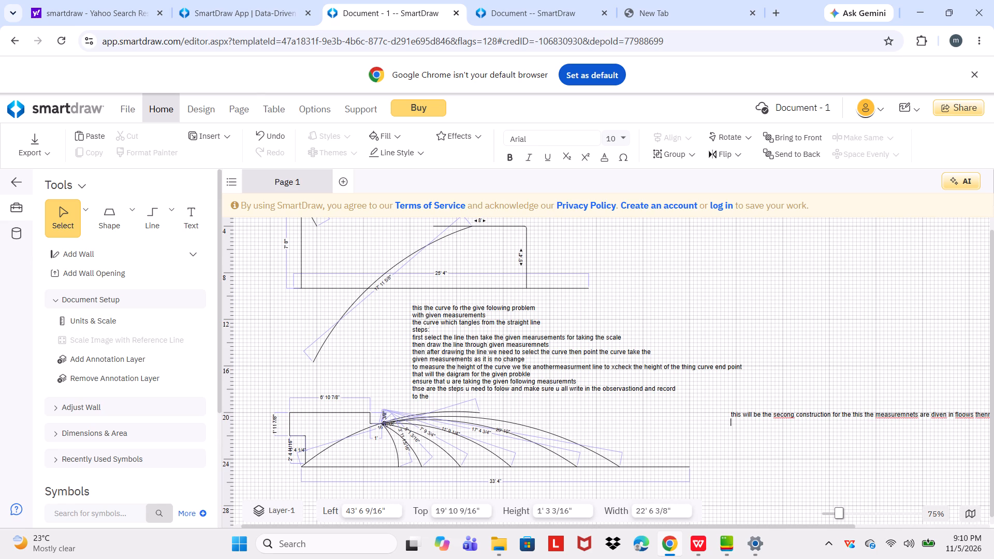
Add a second line to the note: "the steps need to be fowlled regularly beacuse the steps places crusial role".
type("the steps need to be fowlled")
key("space")
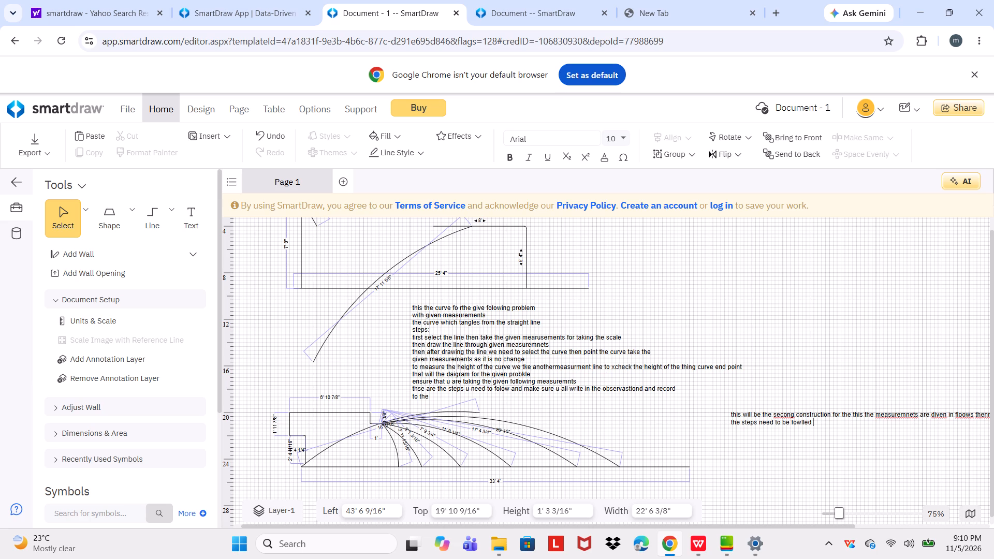
type("reg")
type("ularly")
key("space")
type("beacuse the steps places")
key("space")
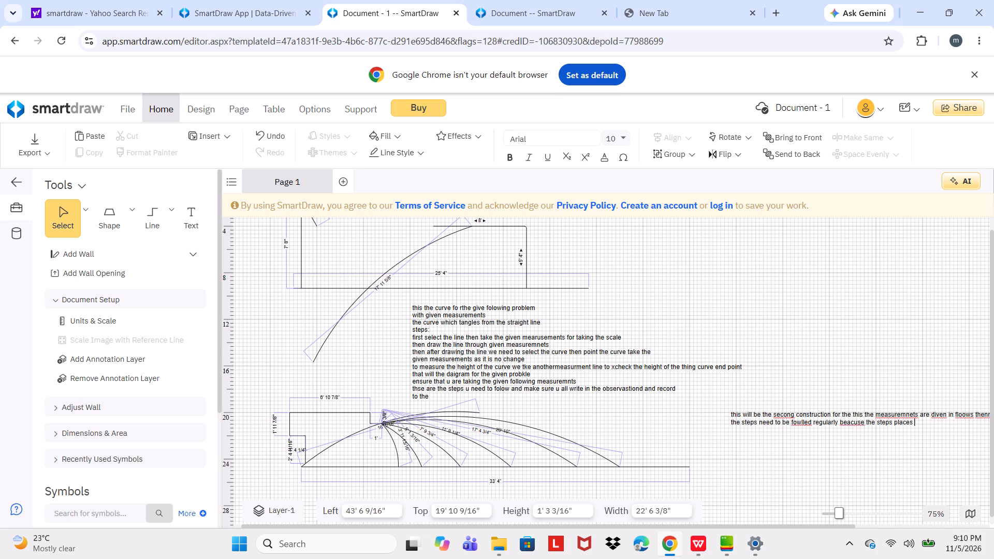
type("crus")
type("ial")
key("space")
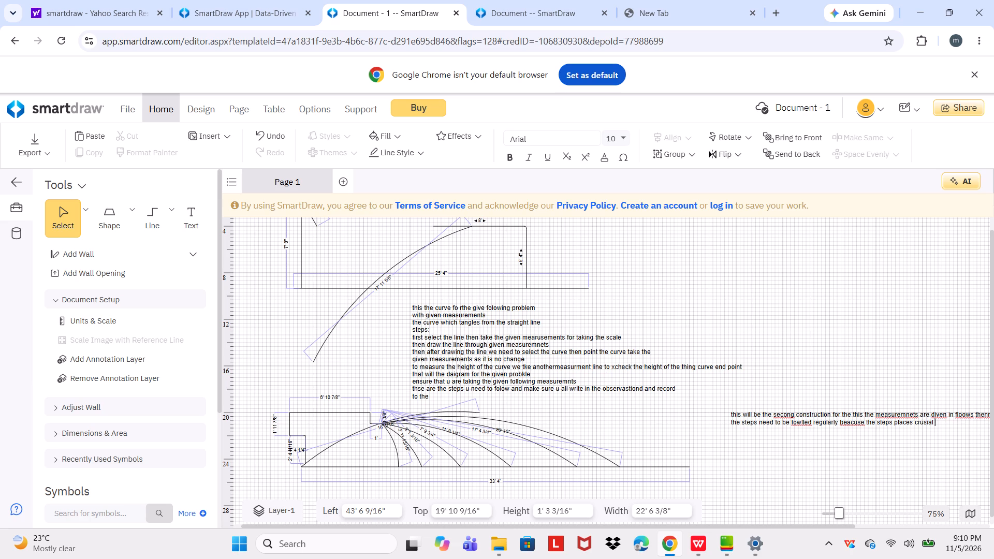
type("role")
key("Return")
Add a "steps" line to the note, followed by "draw a line from given the given measurem,ents by using the kline command".
type("steps")
key("space")
key("Return")
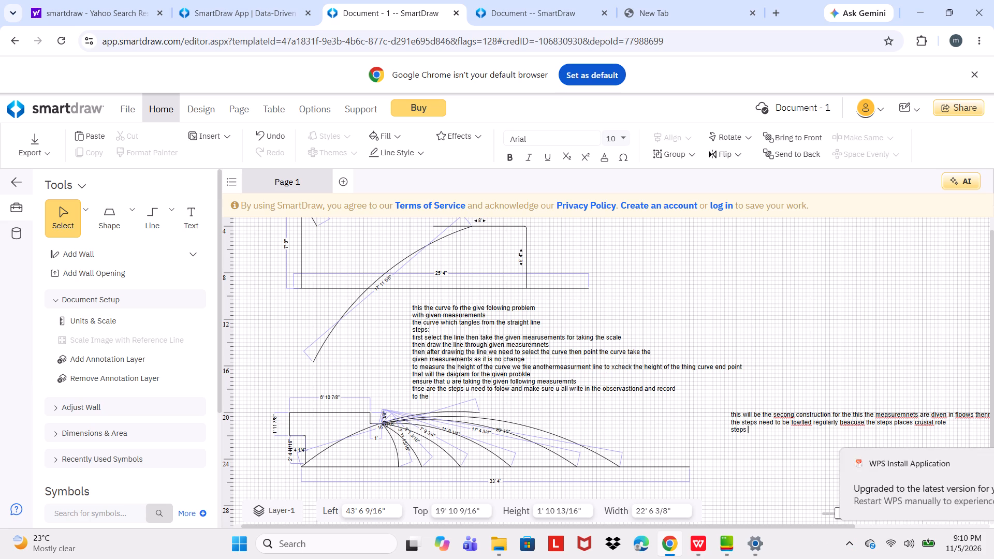
type("draw a line")
key("space")
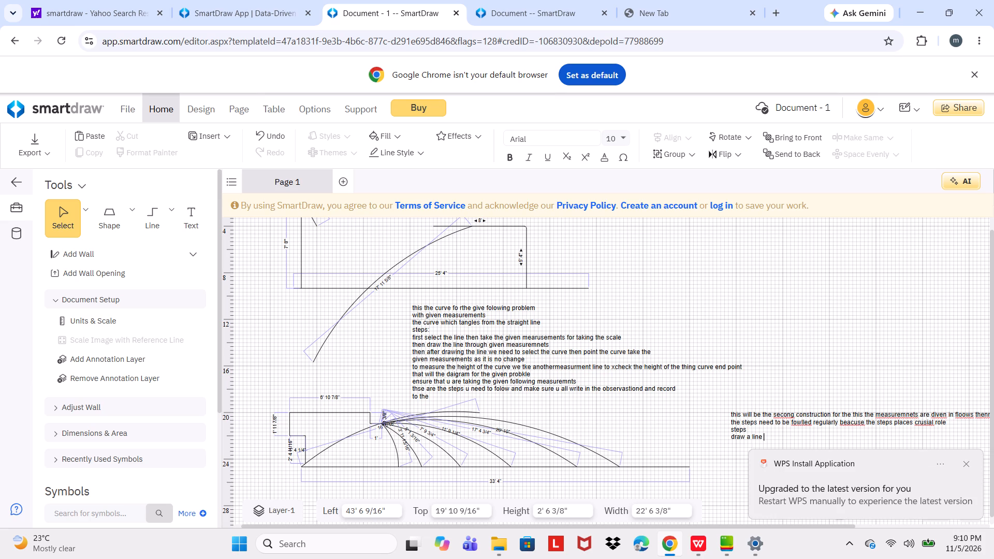
type("from given the")
key("space")
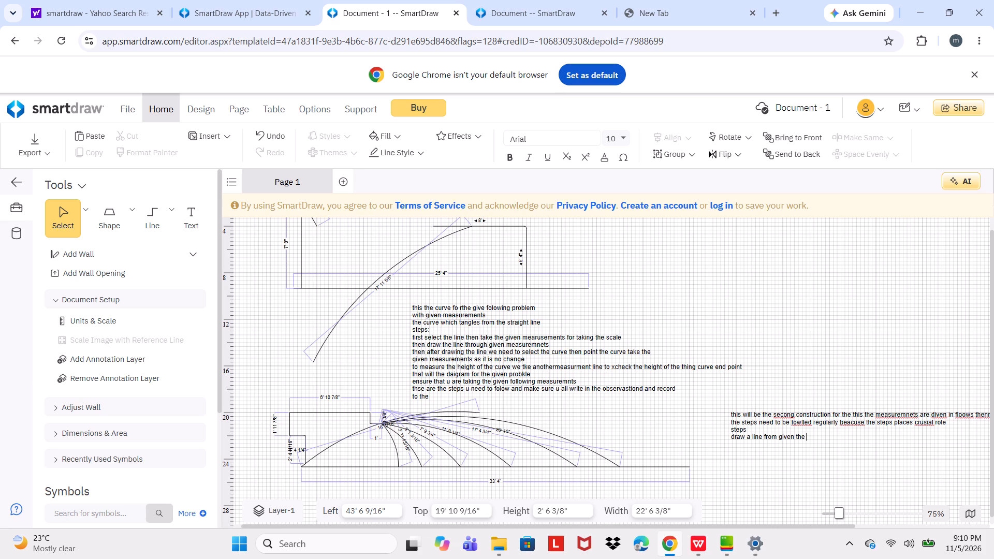
type("given measurem,ents")
key("space")
type("by using the kl")
key("BackSpace")
type("line command")
key("space")
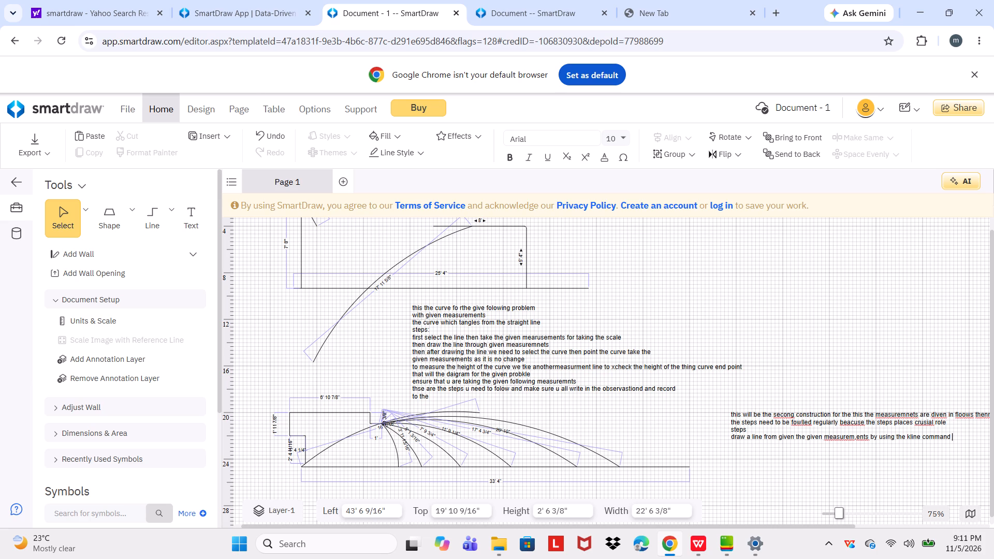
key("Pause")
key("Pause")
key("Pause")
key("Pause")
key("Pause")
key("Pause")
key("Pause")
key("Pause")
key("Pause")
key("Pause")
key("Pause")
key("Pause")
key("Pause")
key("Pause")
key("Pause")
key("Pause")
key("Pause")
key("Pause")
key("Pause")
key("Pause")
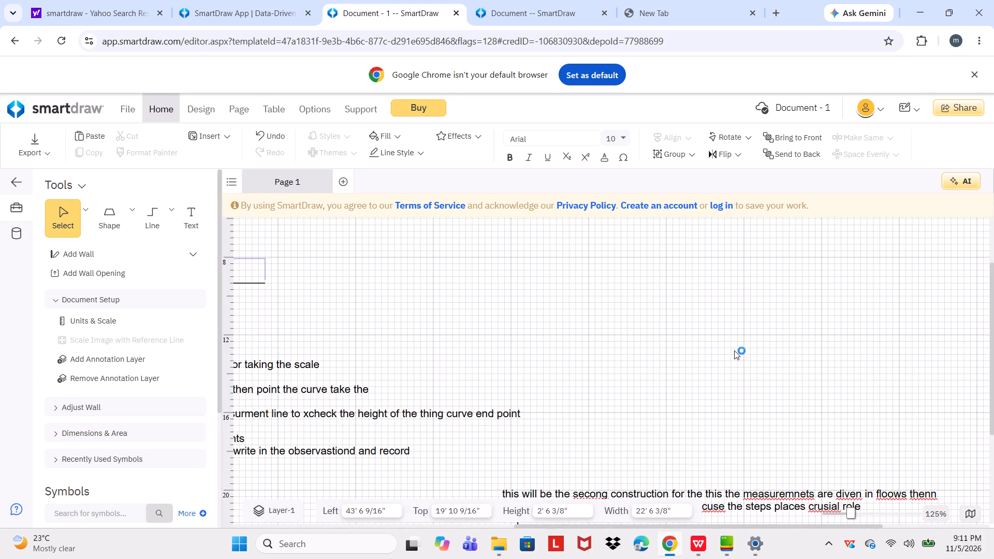
Add a text note below the steps note reading "then take a curve from the given measurements the draw a curve using the command cuve".
left_click_drag(852, 512, 846, 511)
left_click_drag(846, 511, 835, 513)
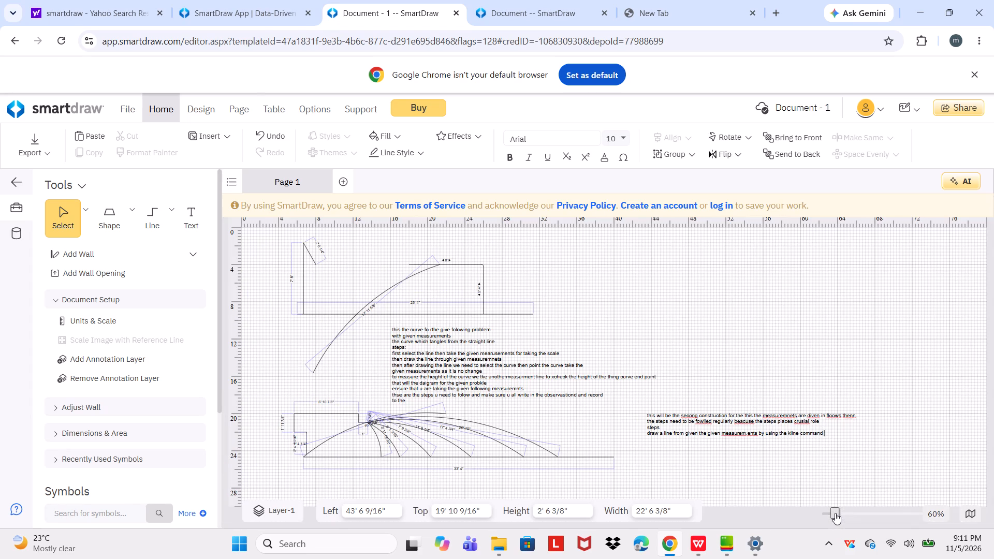
left_click_drag(835, 513, 836, 514)
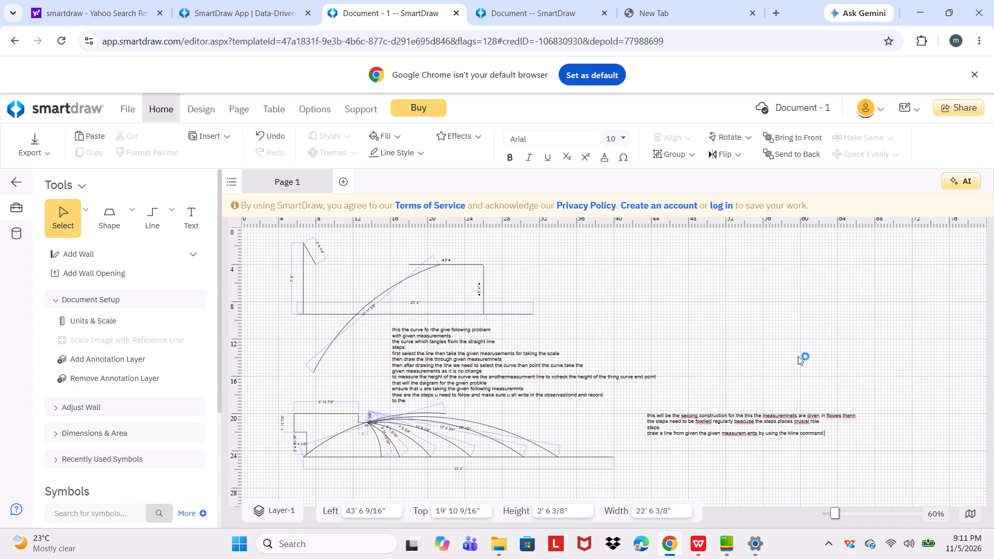
left_click(798, 356)
left_click(824, 430)
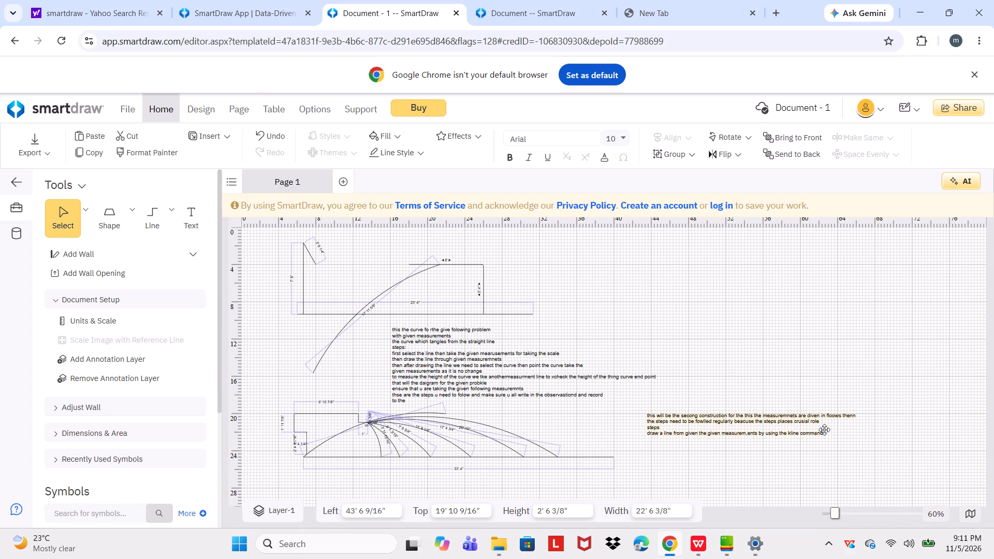
left_click(821, 434)
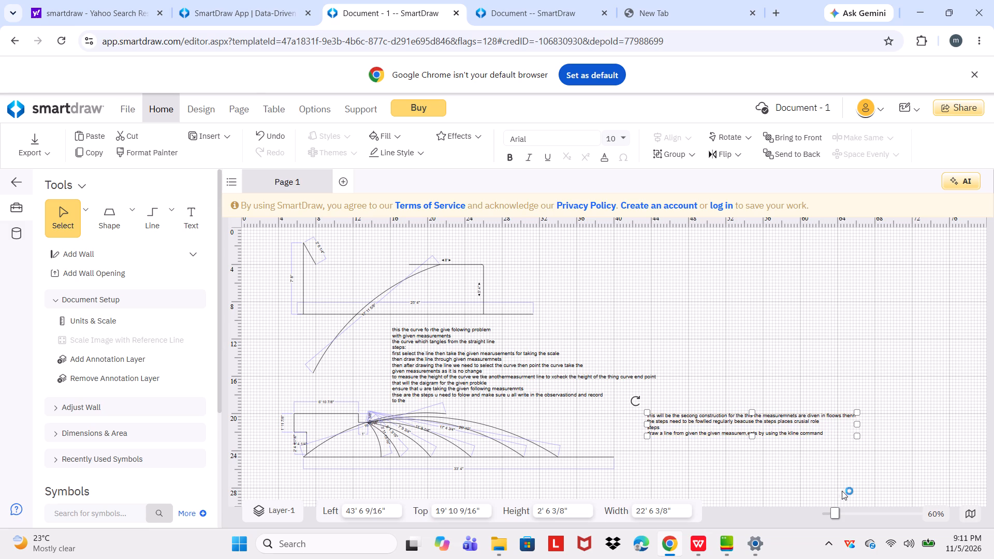
left_click(836, 454)
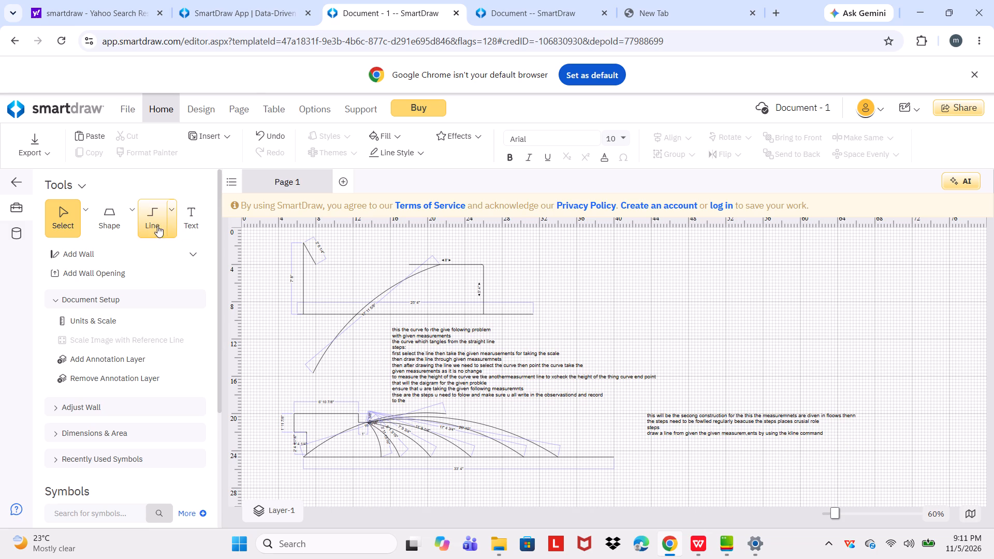
left_click(183, 217)
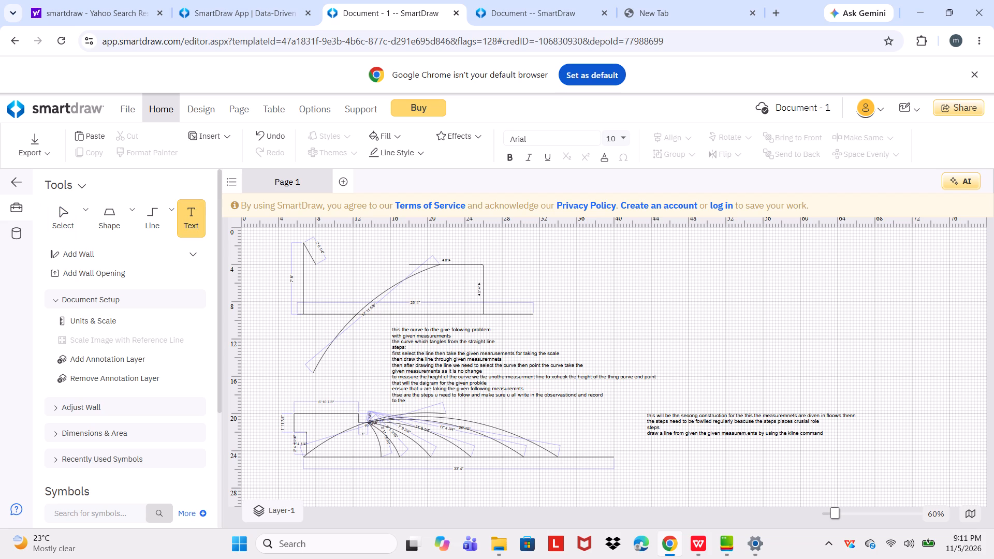
left_click(649, 444)
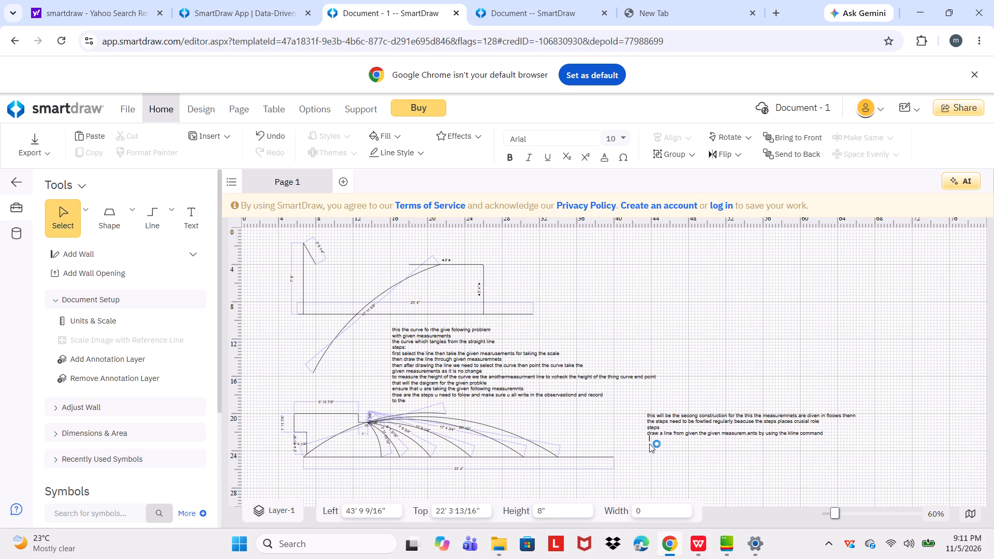
type("then take a curve from the given measuremen")
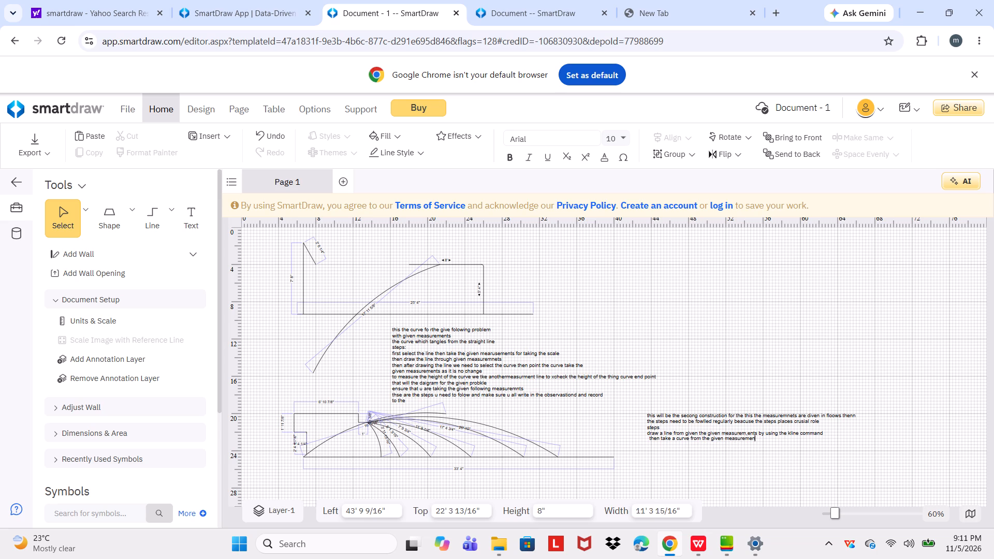
type("ts")
key("space")
type("the draw a curve using the command cuve")
key("space")
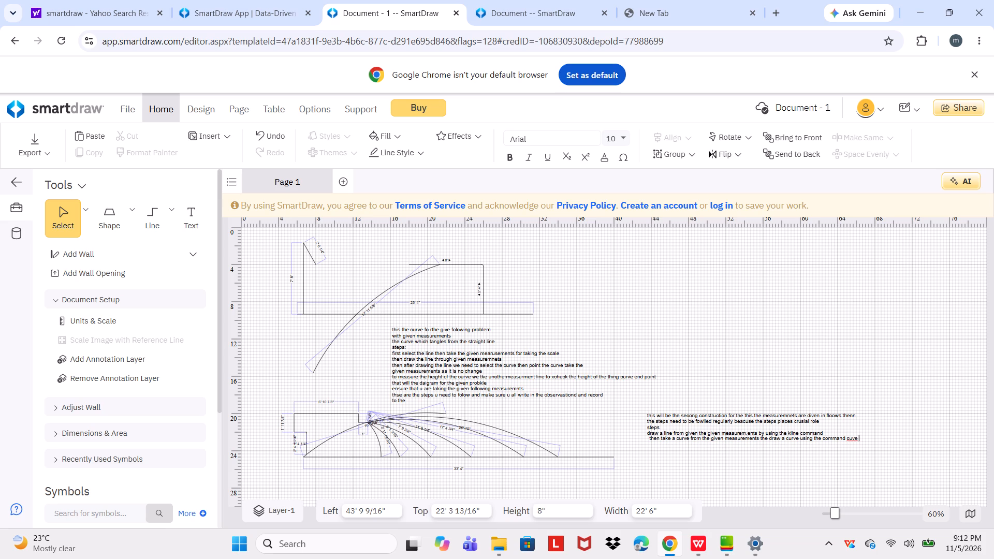
Add a second line to the new note: "then take a point from the same curve like at centrte".
key("Return")
type("then take")
key("space")
type("a")
key("space")
type("point from the same curve like at")
key("space")
key("m")
key("BackSpace")
type("centrte")
key("space")
Add a third line: "then start dwaing cuves from the smae point but we need tgo draw the different measurment of curves".
key("Return")
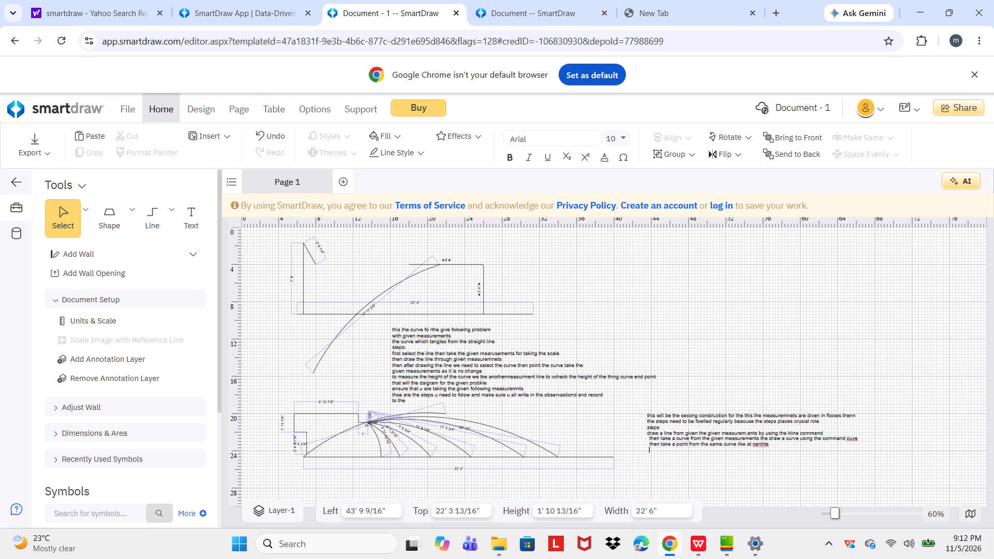
type("then start dwaing")
key("space")
type("cuves")
key("space")
type("from the smae point")
key("space")
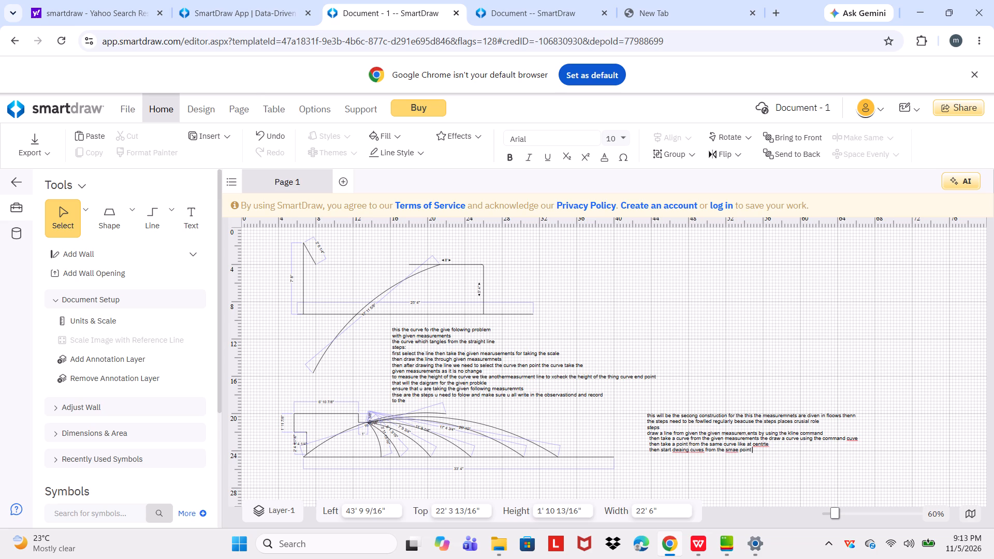
type("but we need tgo draw the differe")
type("nt measurment")
key("space")
type("of curves")
key("space")
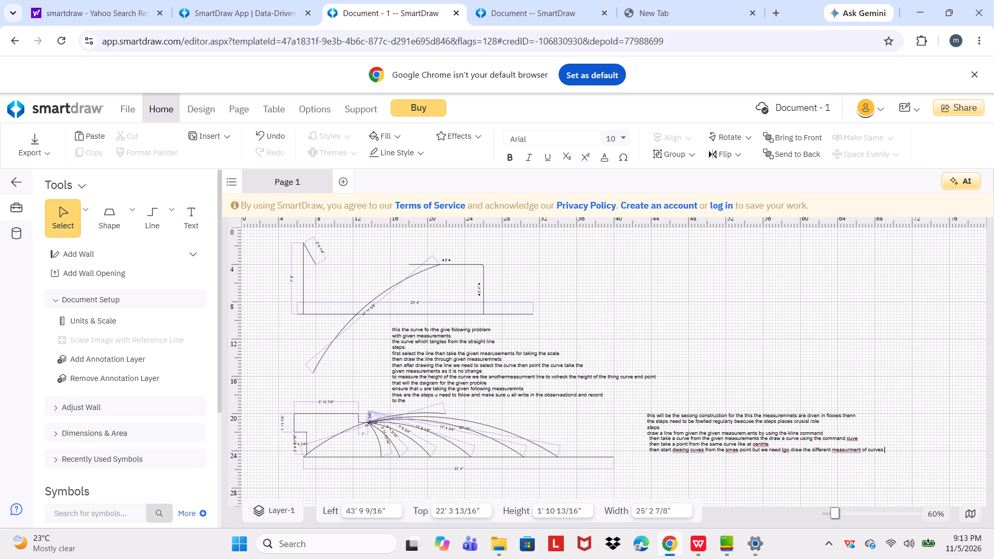
Add a fourth line to the note starting with "the measuremnets will be provided".
key("Return")
type("the measuremnets will be provid")
type("ed")
key("space")
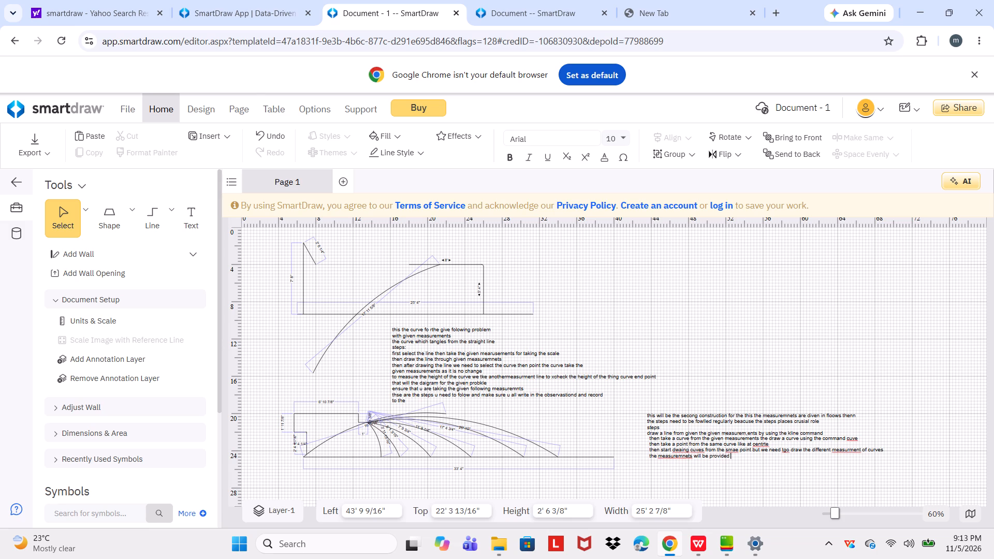
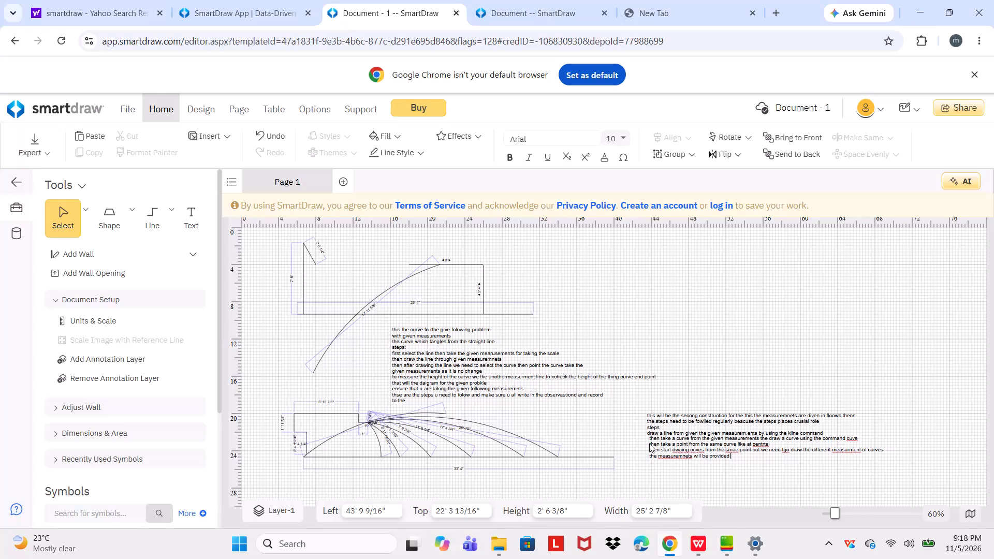
Continue the note's fourth line with "then steps are we need to take the measuremnets of the curve using the line command" and start a new line.
type("then steo")
key("BackSpace")
type("ps are")
key("space")
type("we need to take the measuremnets of the curve")
key("space")
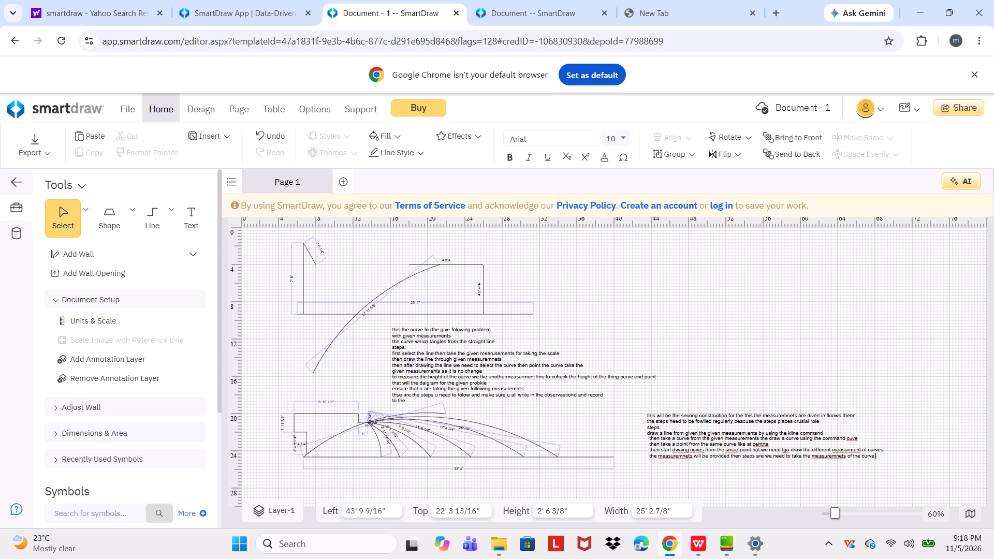
type("using the line command")
key("space")
key("Return")
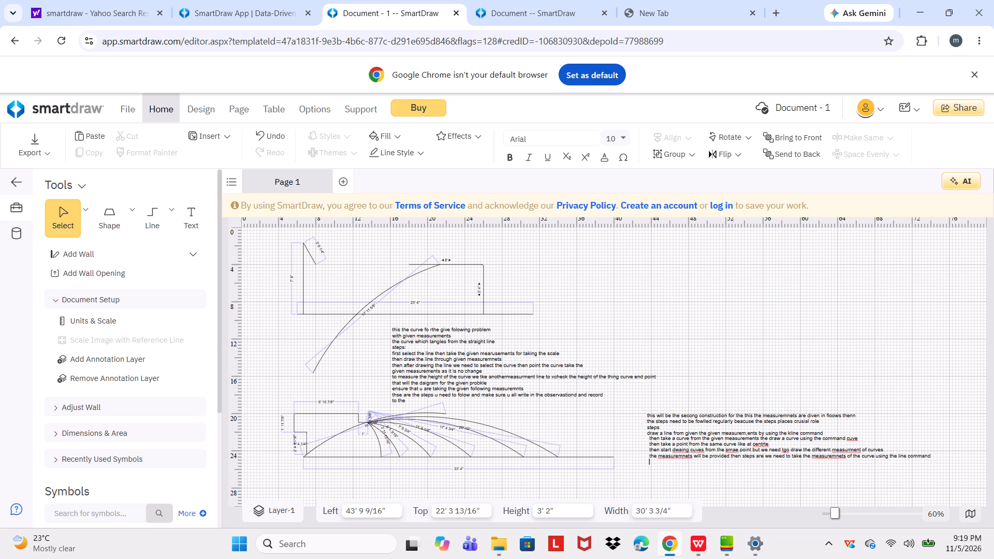